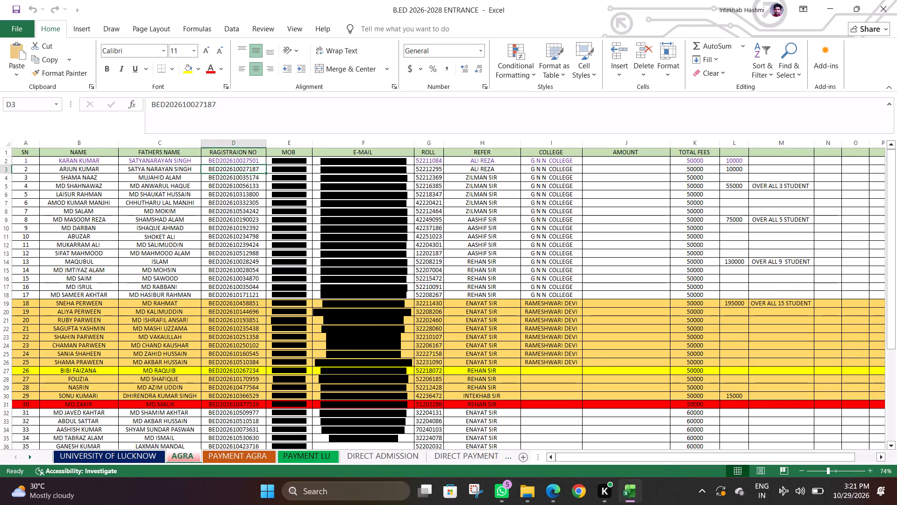
Review the AGRA sheet's student records, checking the refer and college columns and the payment amounts with their student-group notes.
click(493, 371)
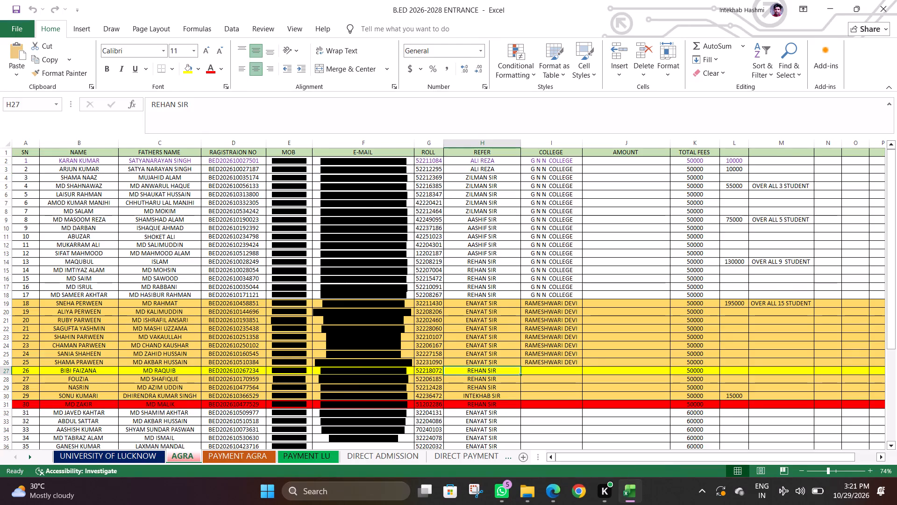
click(498, 303)
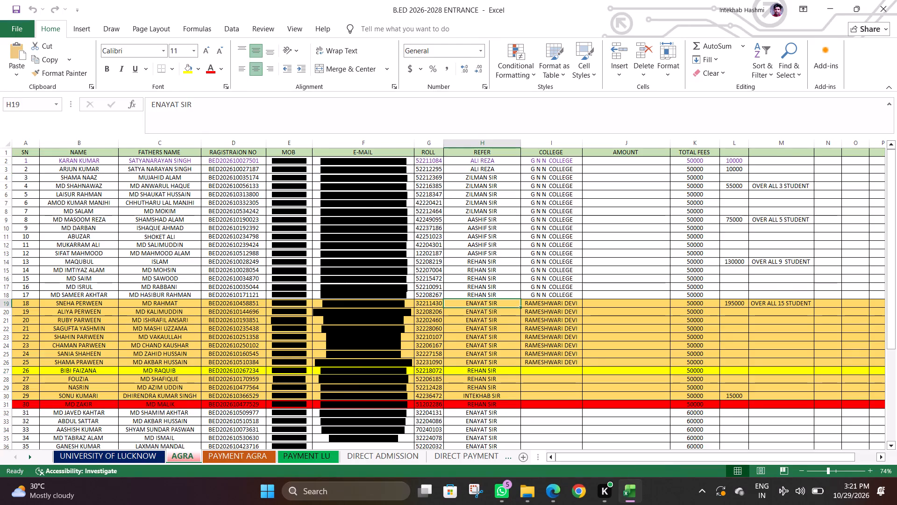
click(534, 373)
click(534, 379)
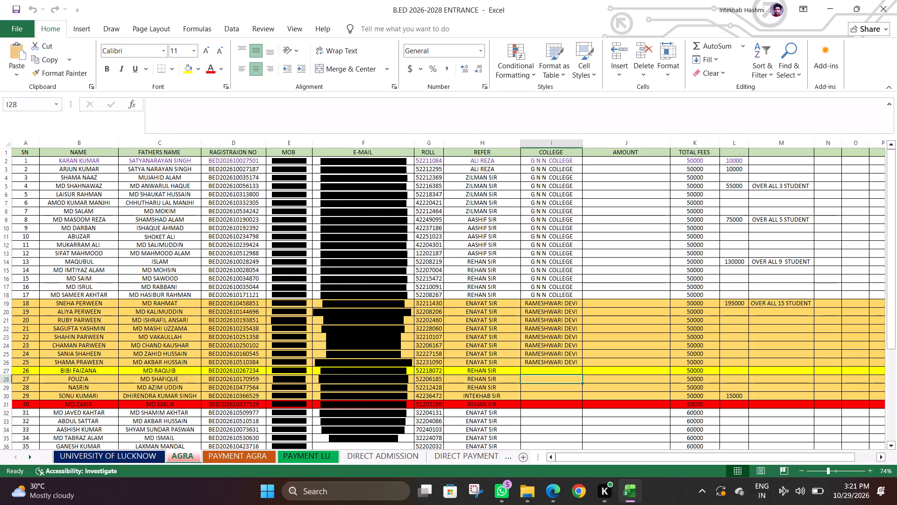
click(534, 388)
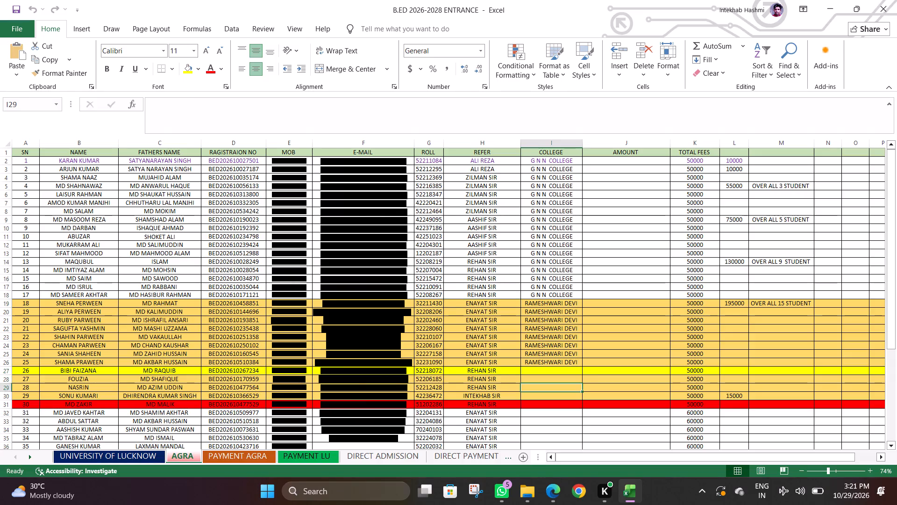
click(530, 398)
scroll(578, 384, down, 2)
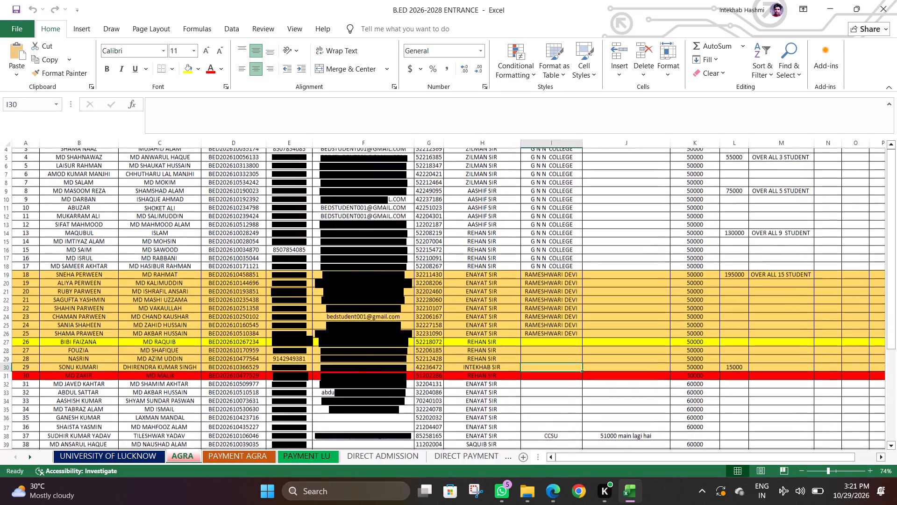
scroll(578, 384, down, 1)
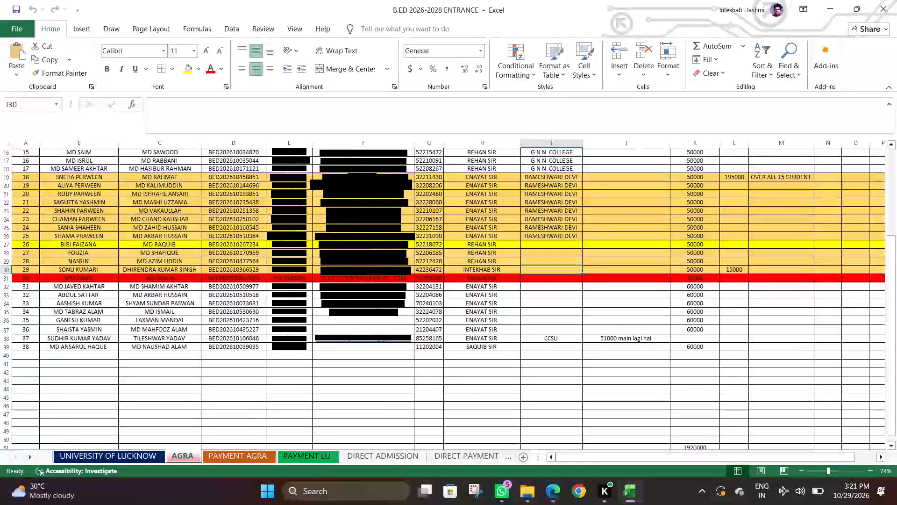
click(578, 384)
scroll(578, 384, up, 1)
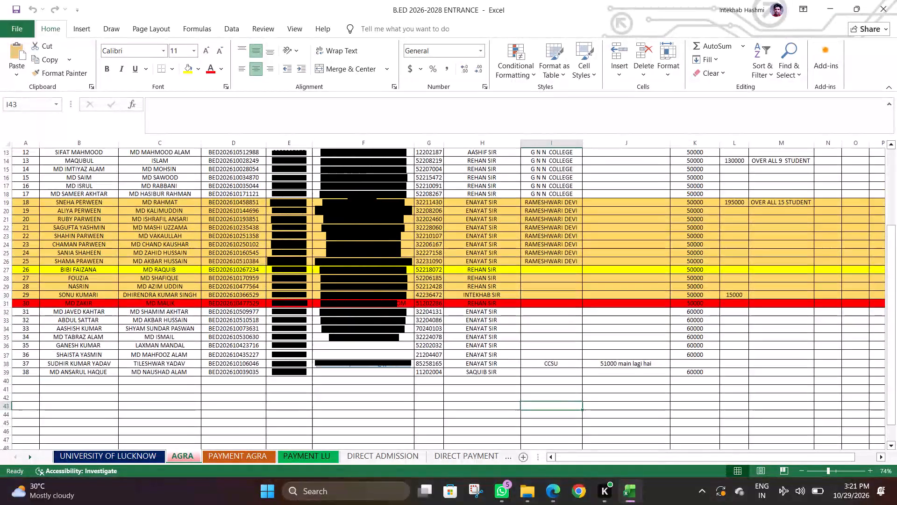
scroll(578, 384, up, 1)
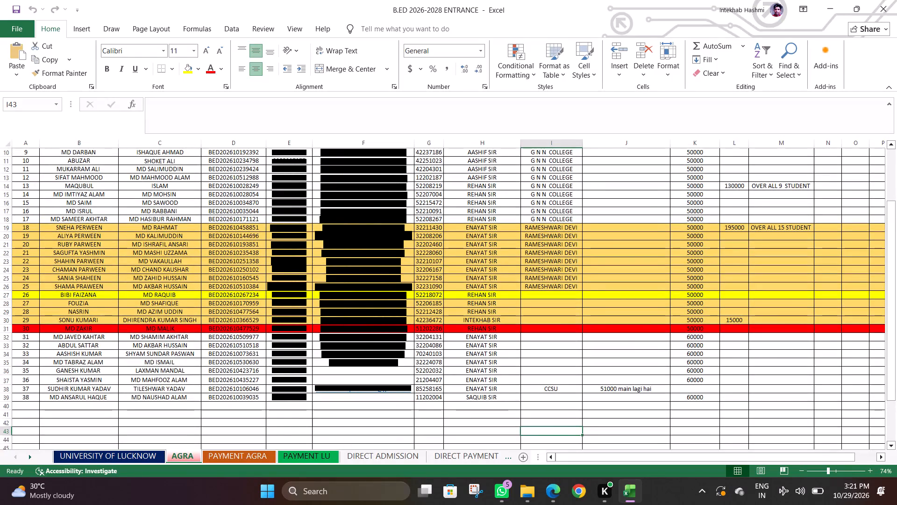
scroll(776, 238, up, 1)
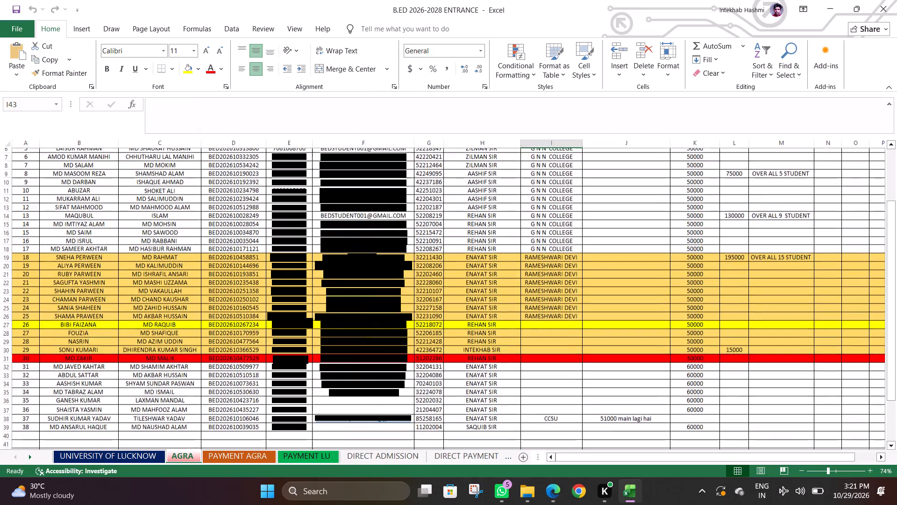
scroll(776, 238, up, 1)
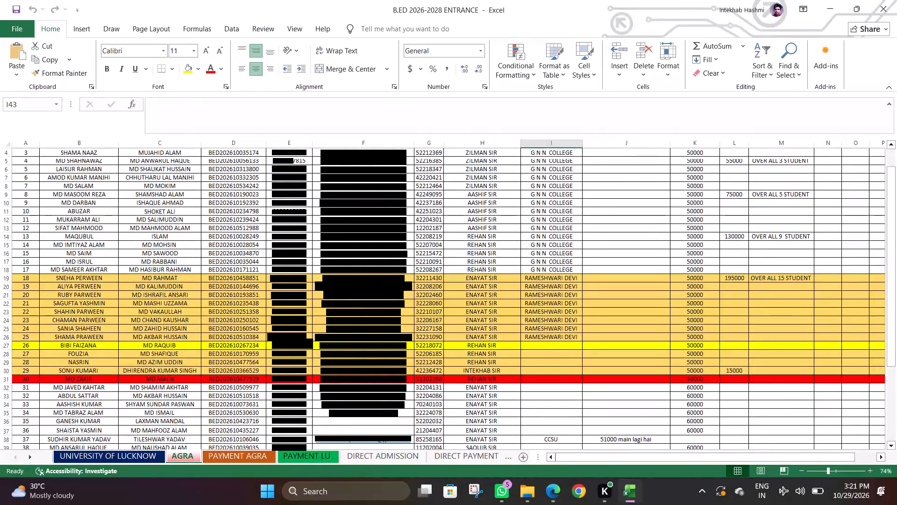
click(777, 240)
click(740, 237)
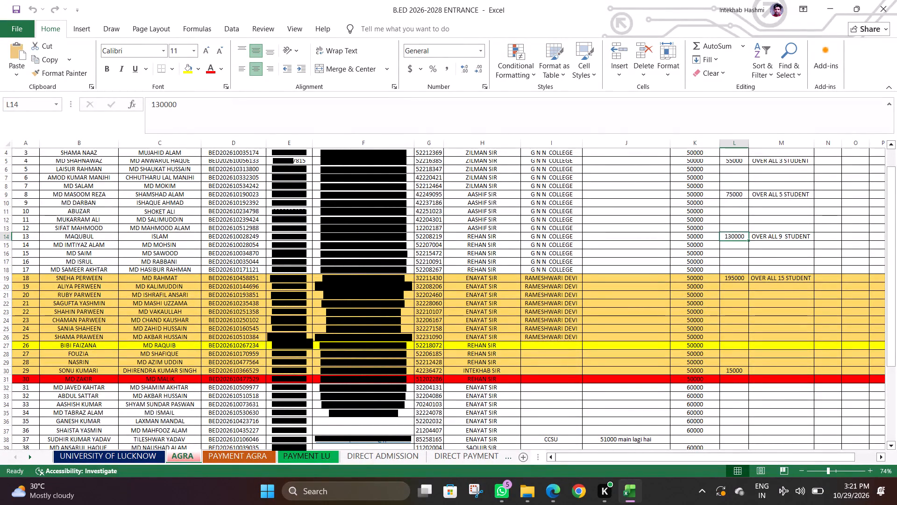
scroll(742, 241, up, 1)
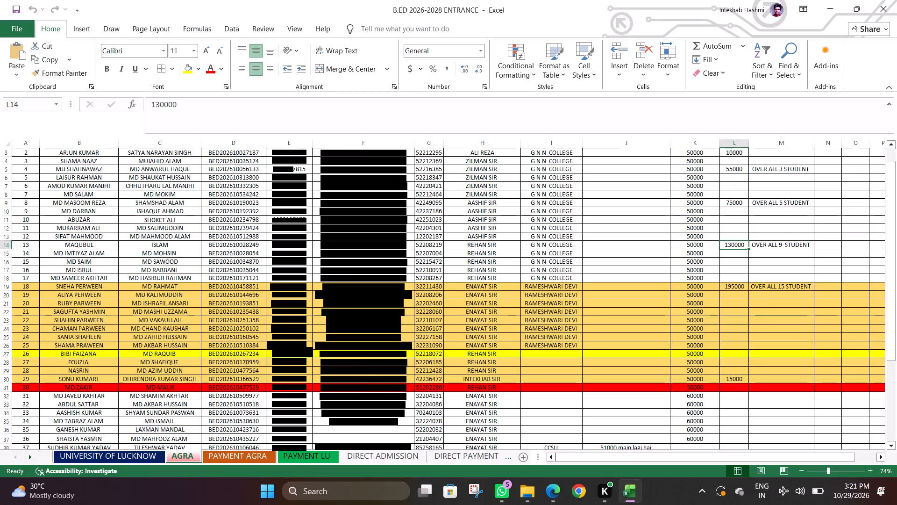
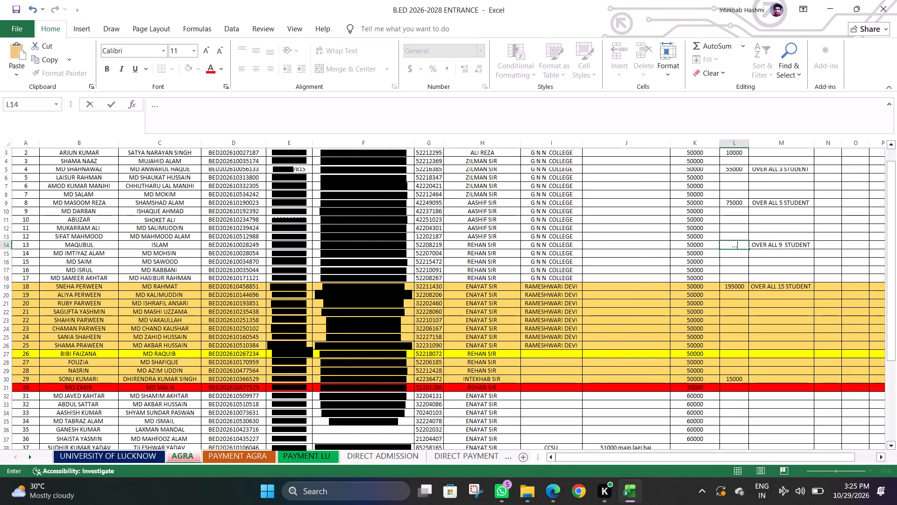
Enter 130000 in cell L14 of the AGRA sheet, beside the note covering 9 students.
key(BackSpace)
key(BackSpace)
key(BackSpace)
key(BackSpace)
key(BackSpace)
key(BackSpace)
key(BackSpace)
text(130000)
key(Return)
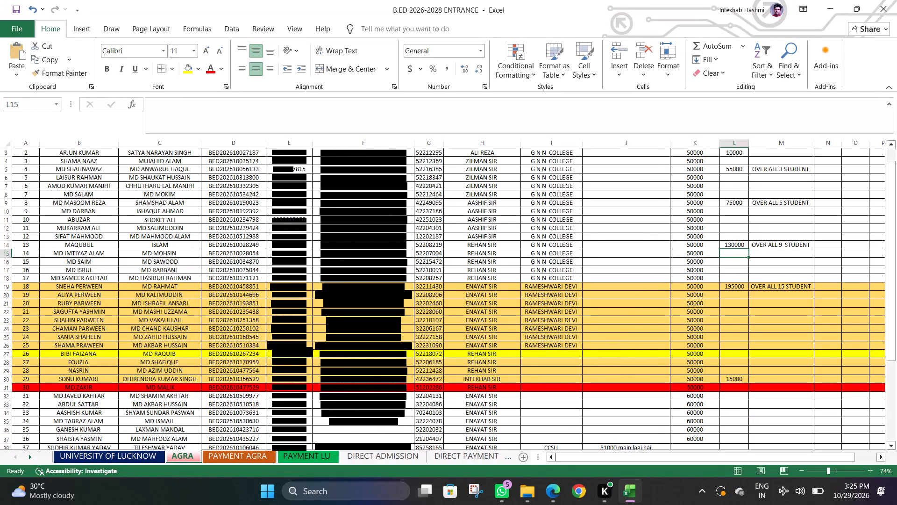
Close the B.ED 2026-2028 ENTRANCE workbook without saving the changes.
click(896, 0)
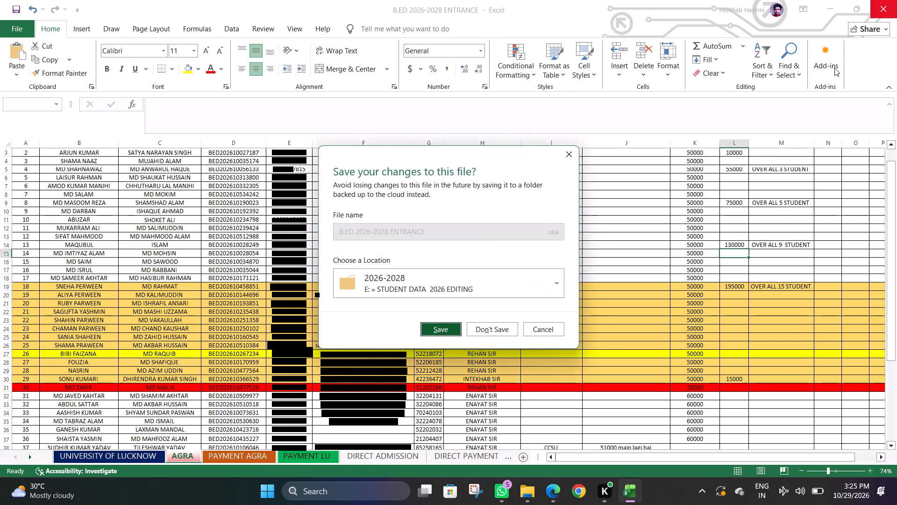
click(500, 329)
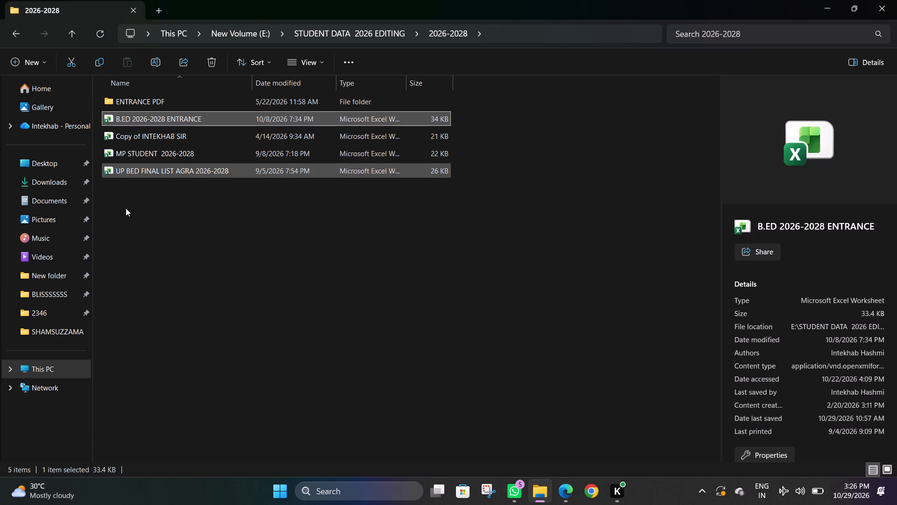
Open the B.ED 2025-2027 ENTRANCE workbook from the 2025-2027 folder in STUDENT DATA 2026 EDITING.
click(142, 103)
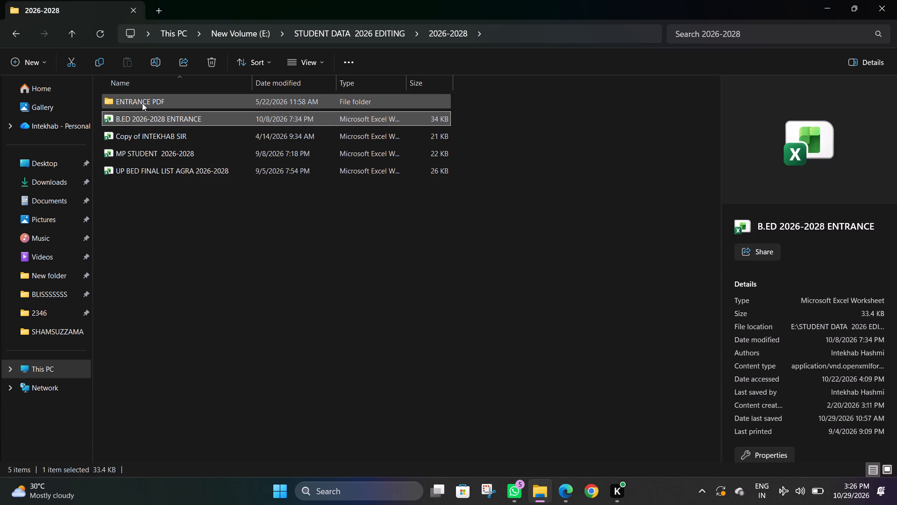
click(23, 31)
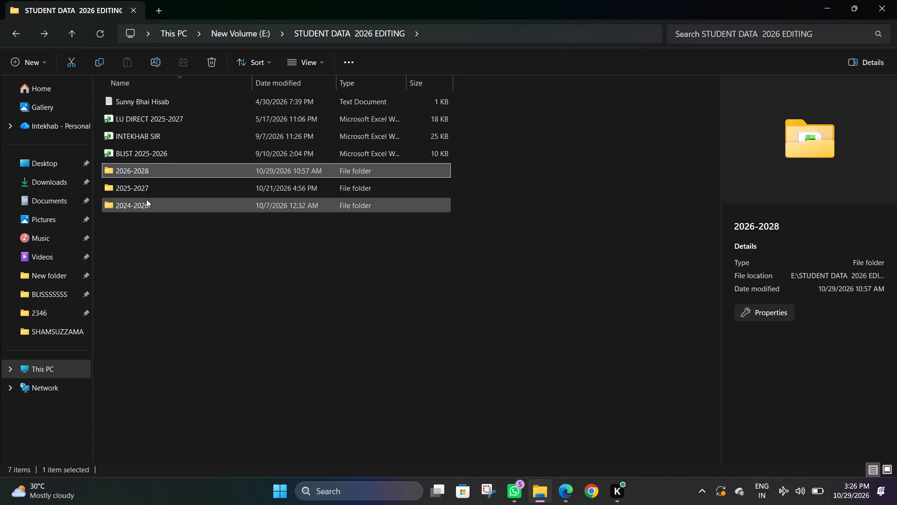
click(135, 188)
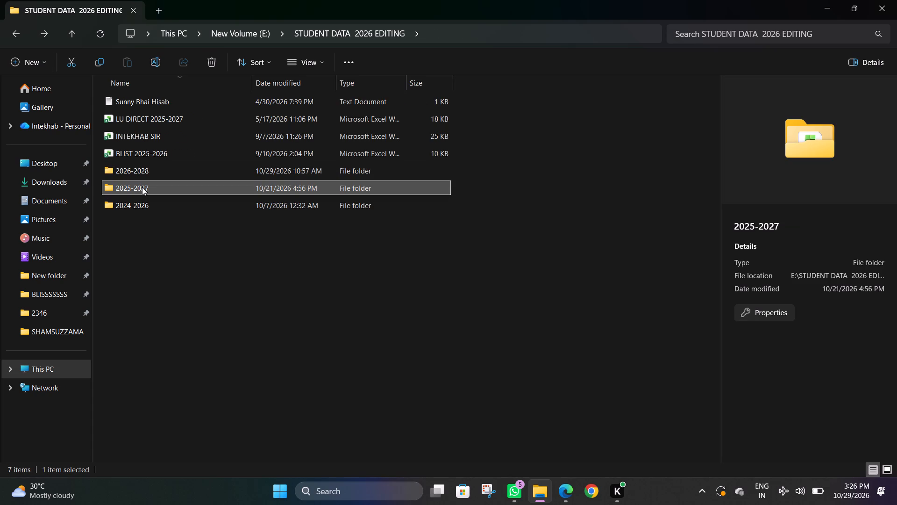
double_click(142, 186)
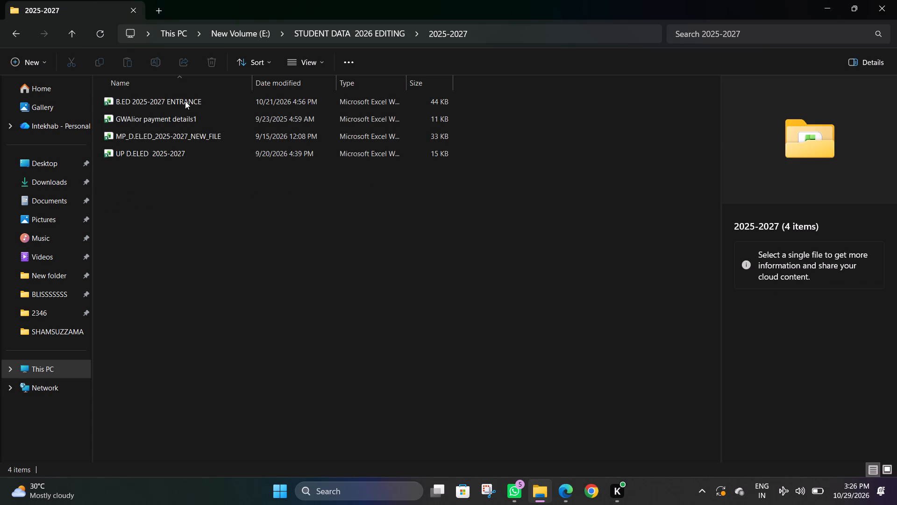
double_click(178, 101)
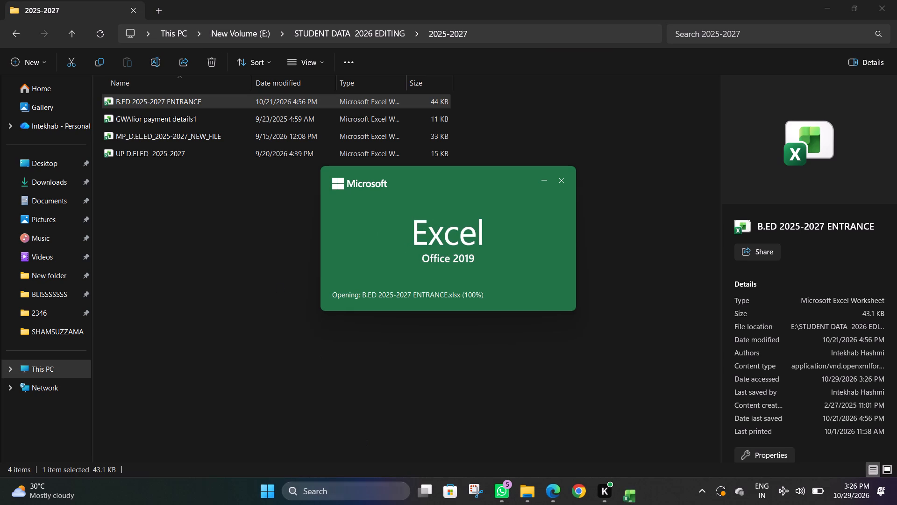
Insert six blank rows at row 76 of the DIRECT WALA PAYMENT sheet, between the 14-10-2026 payment and the red total cell.
scroll(332, 361, down, 1)
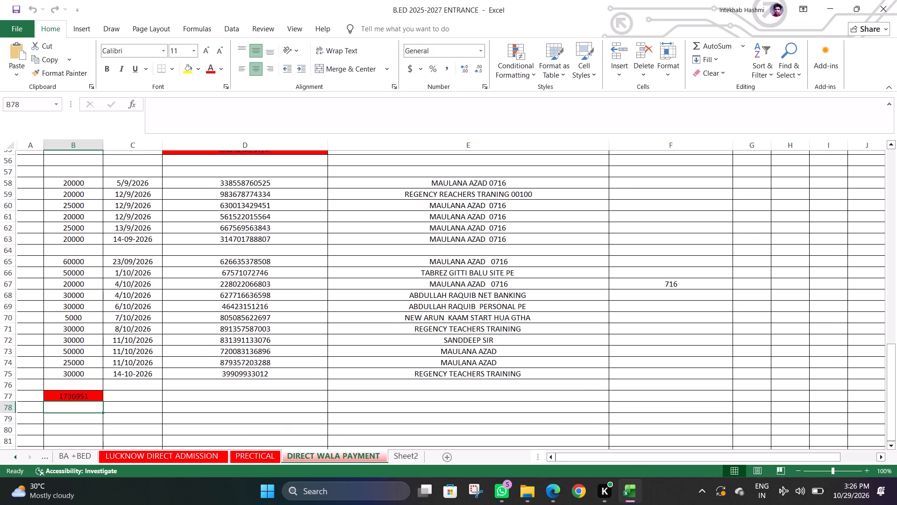
scroll(332, 361, down, 2)
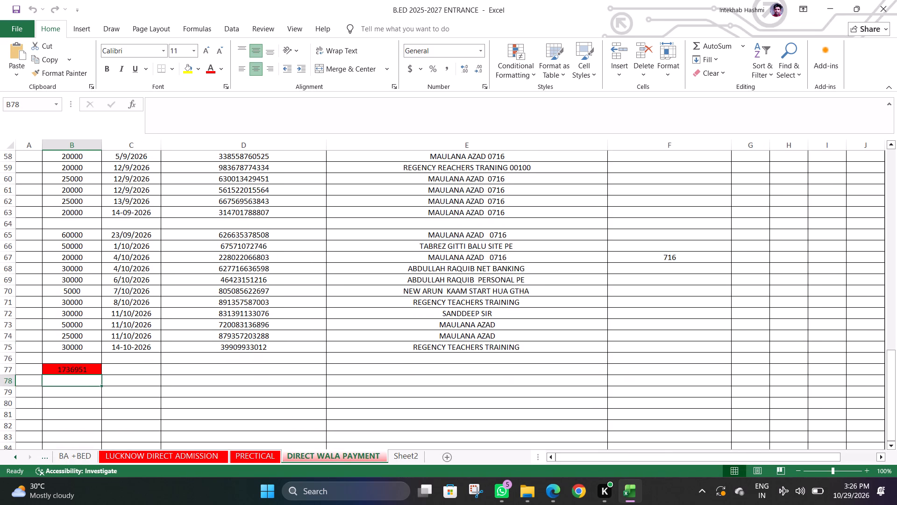
click(7, 359)
right_click(7, 359)
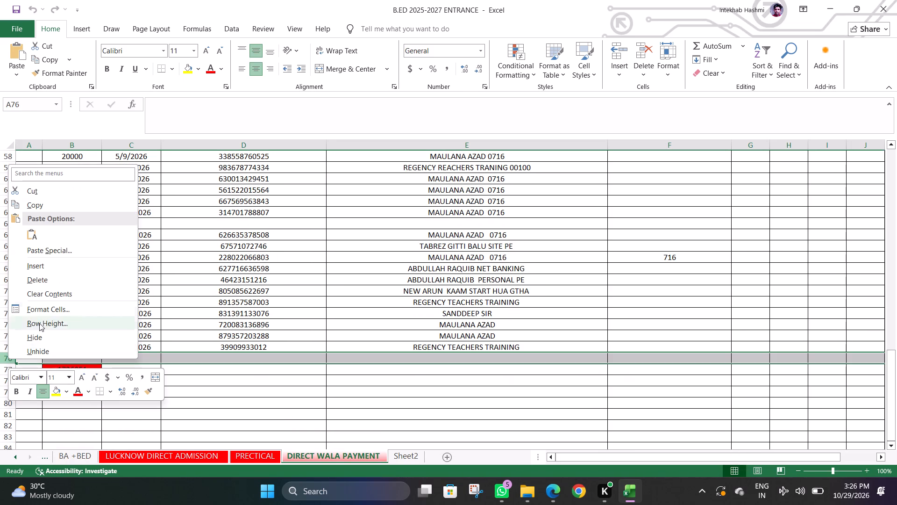
click(37, 264)
drag(9, 357, 10, 367)
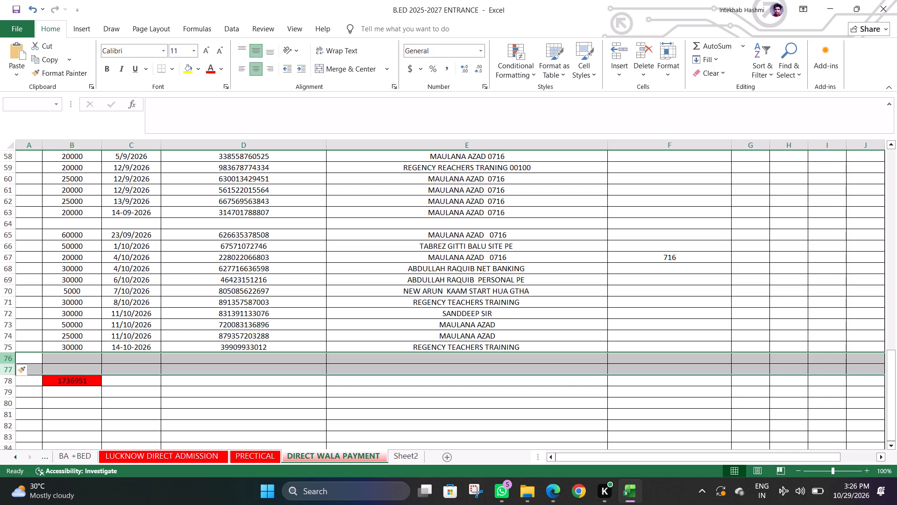
drag(10, 367, 10, 371)
right_click(10, 371)
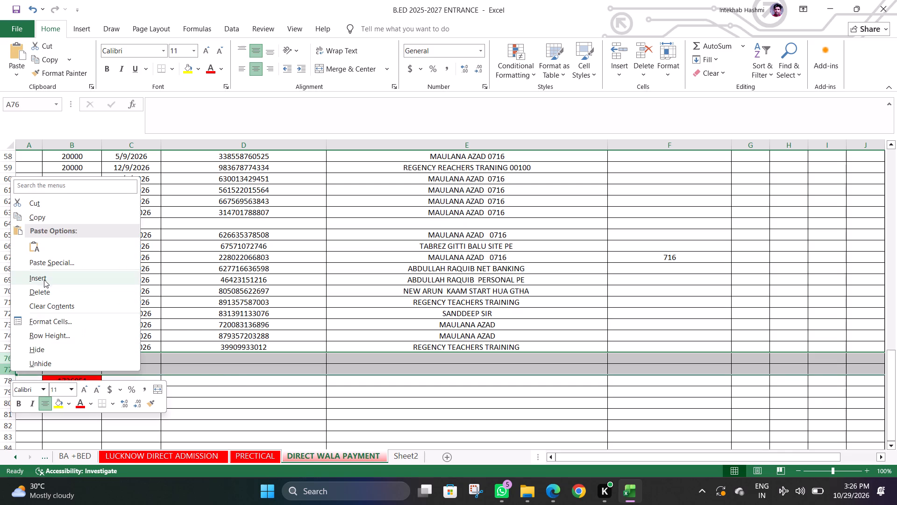
click(45, 278)
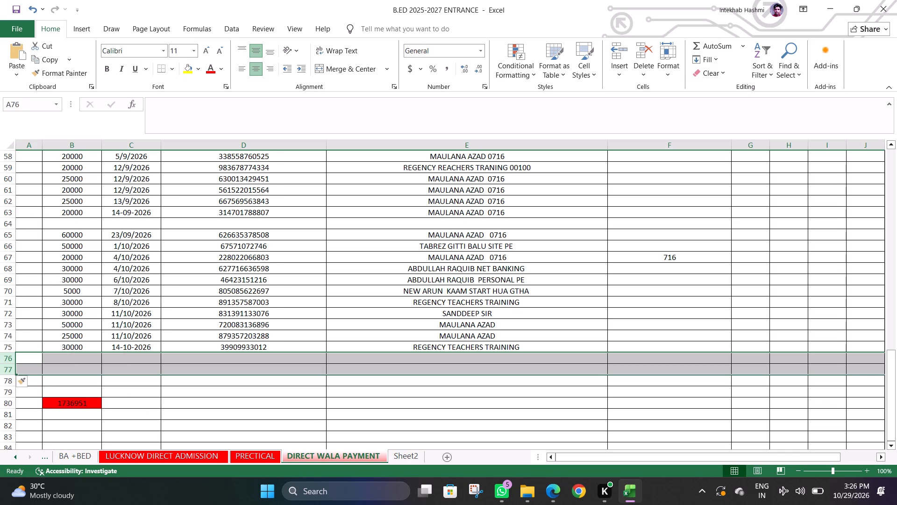
click(5, 358)
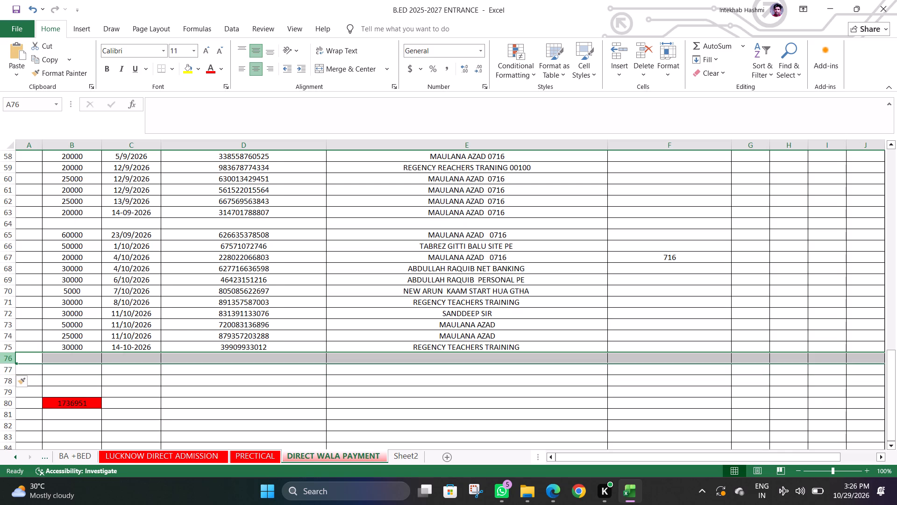
drag(10, 358, 9, 378)
click(8, 384)
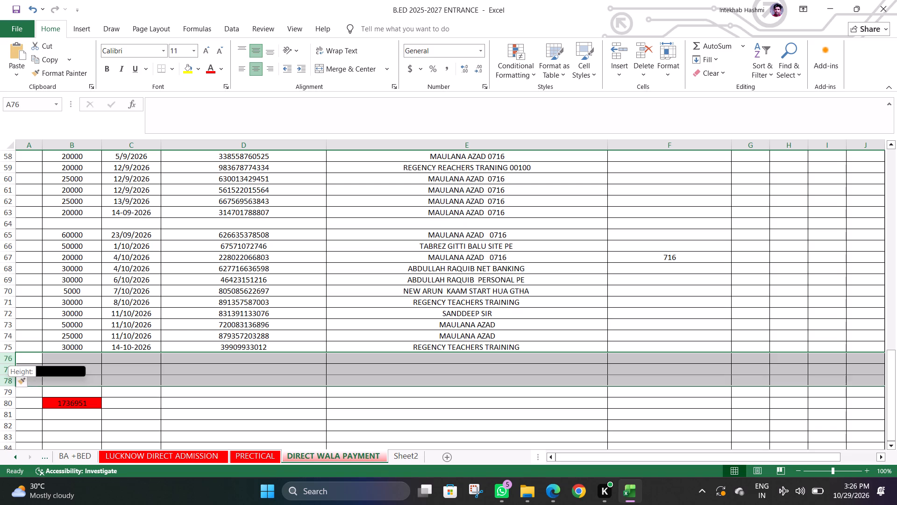
click(9, 385)
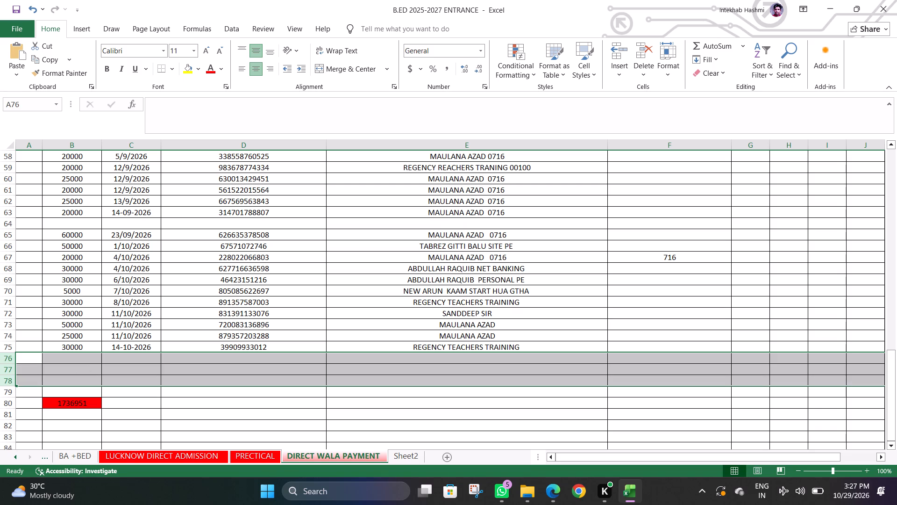
right_click(8, 380)
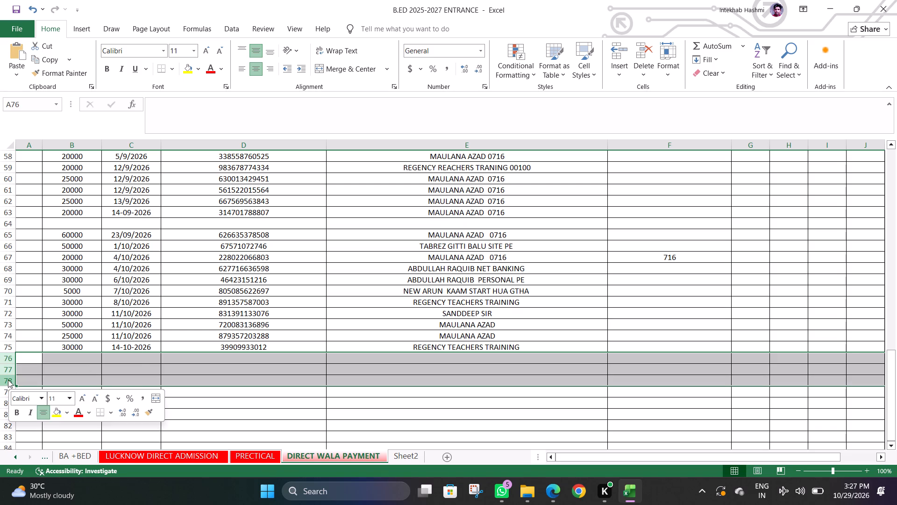
click(42, 288)
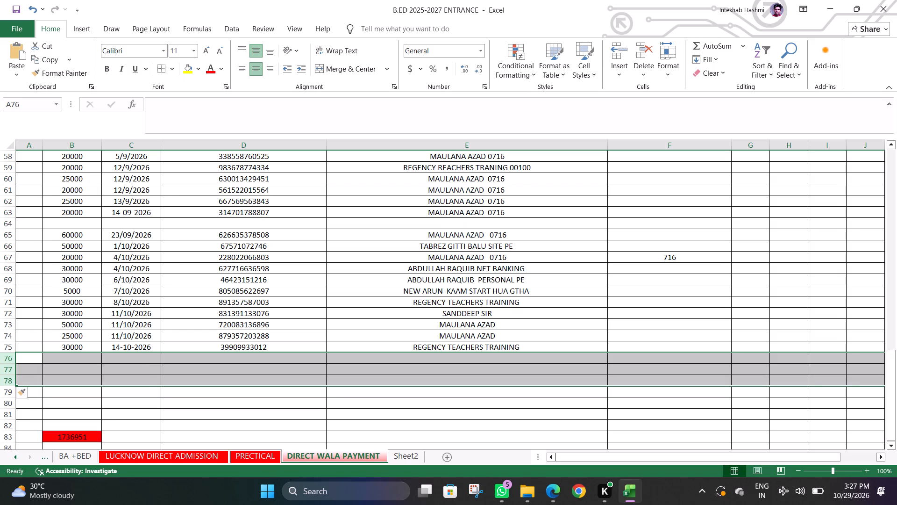
click(85, 386)
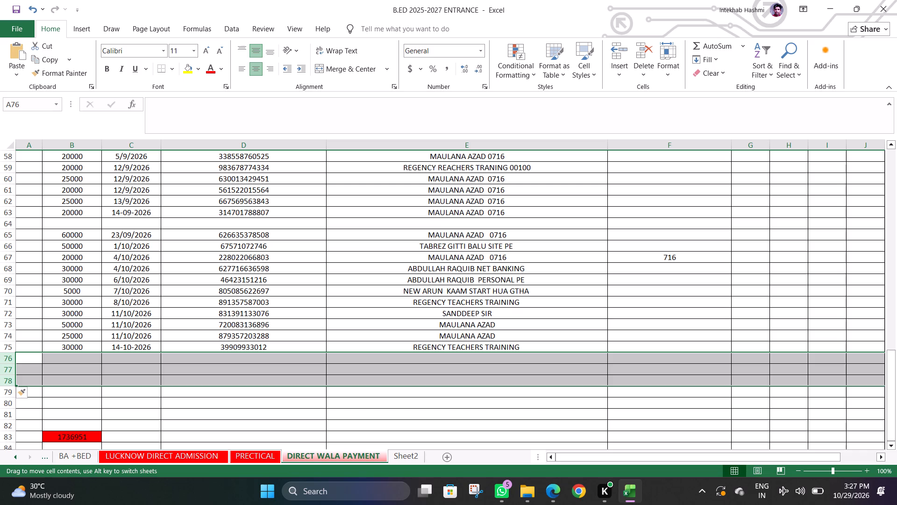
click(85, 379)
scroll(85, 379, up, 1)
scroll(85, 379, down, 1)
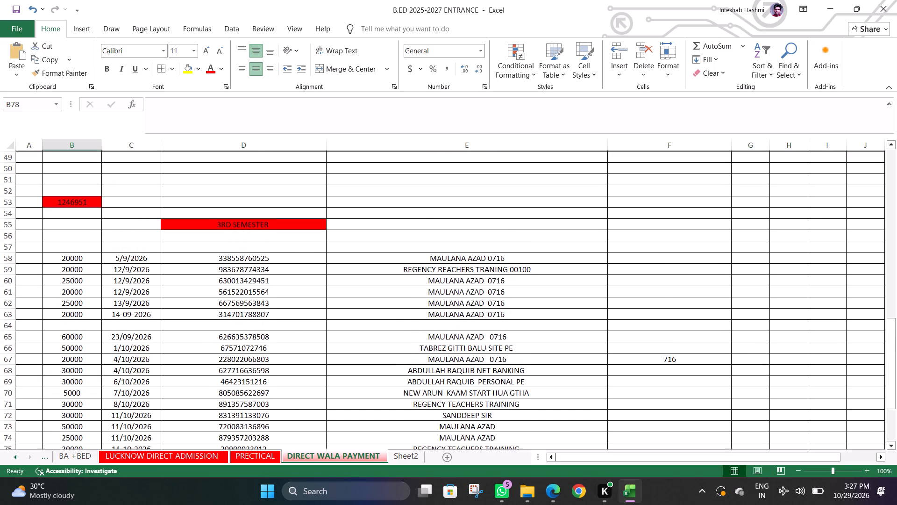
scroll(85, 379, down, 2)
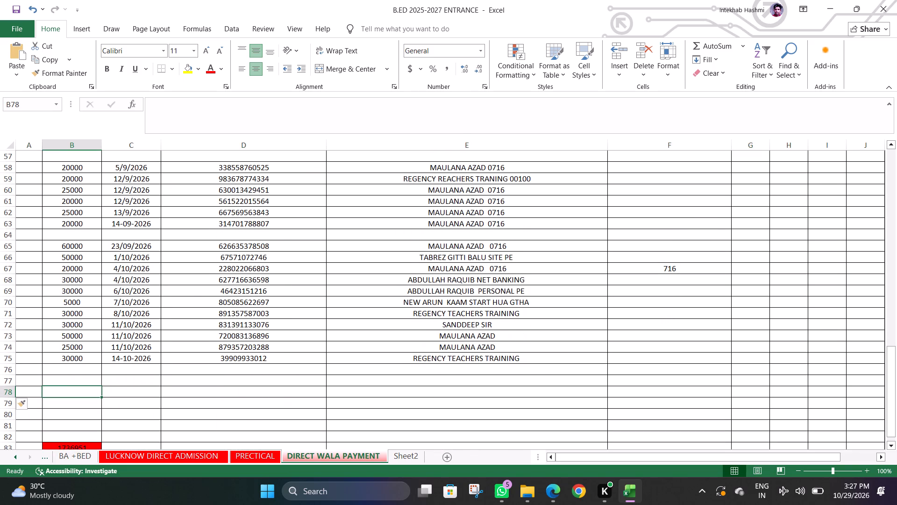
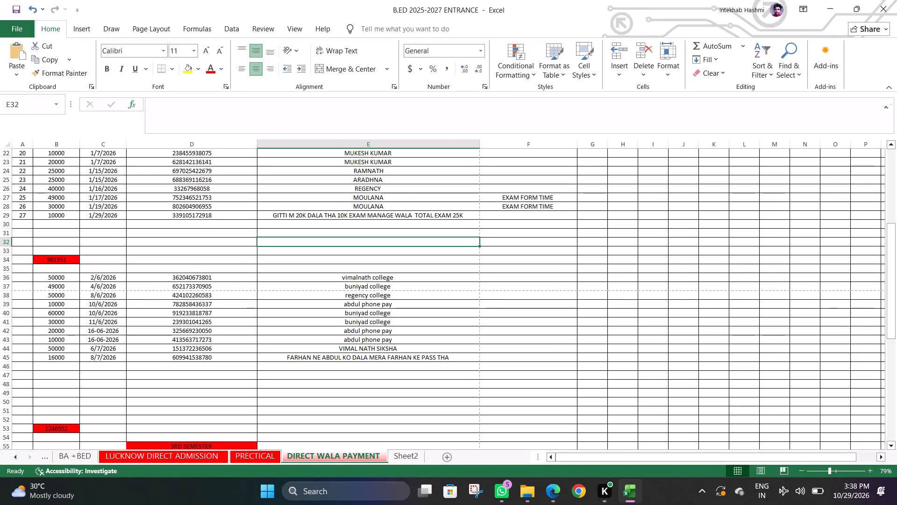
Look through Sheet2 and the direct payment, Lucknow direct admission, BA +BED, Agra entrance payment and Lucknow entrance sheets.
click(359, 462)
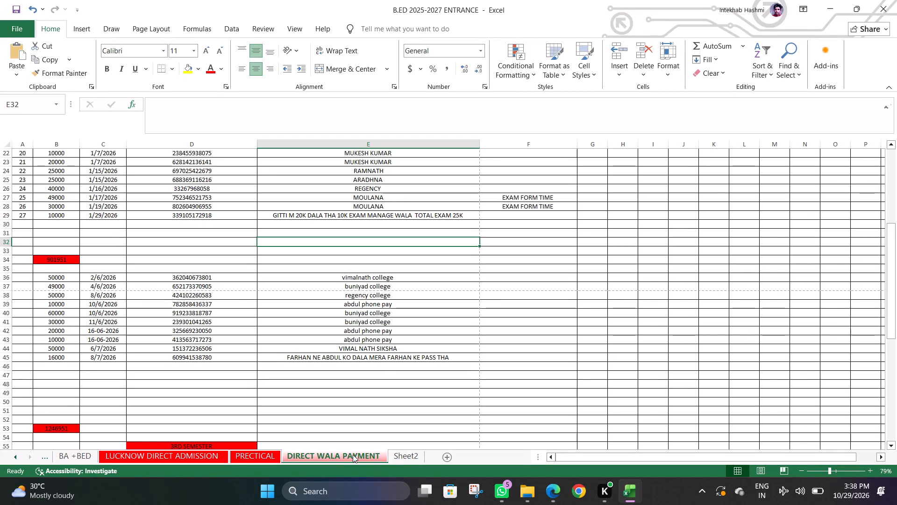
click(353, 454)
click(392, 459)
click(368, 456)
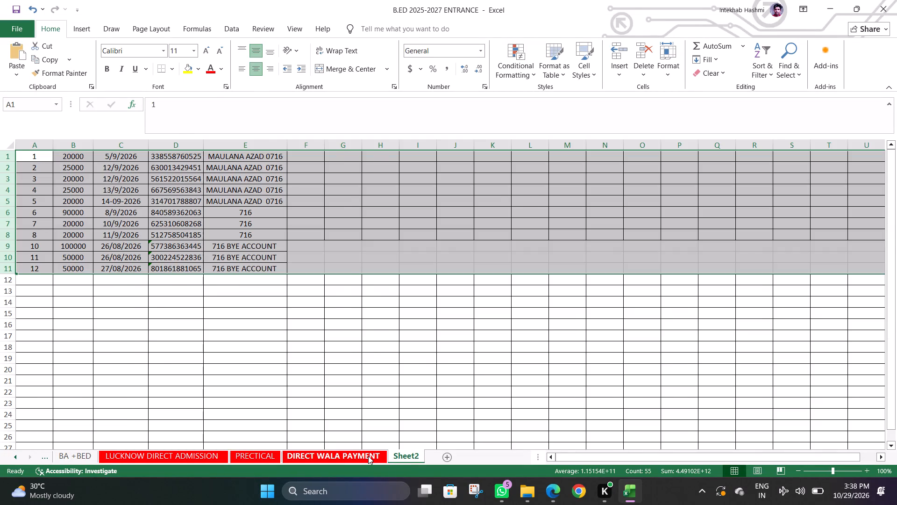
scroll(172, 401, down, 1)
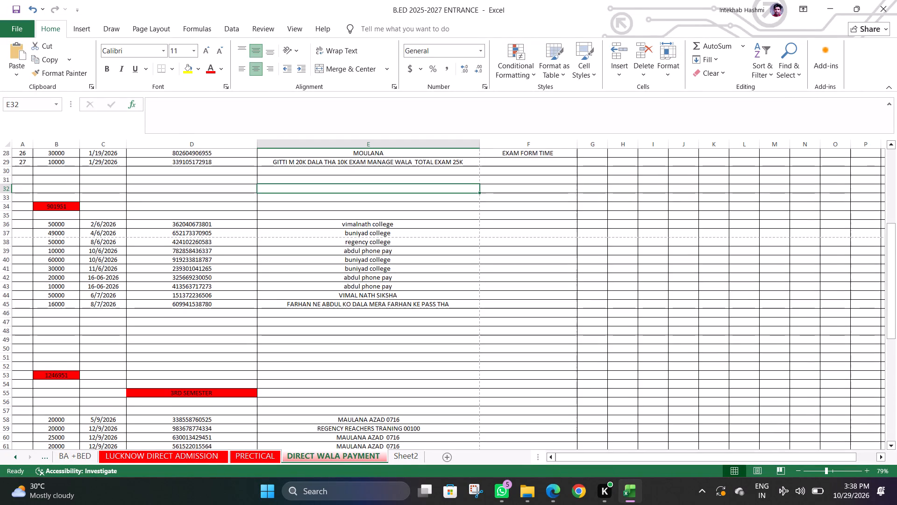
click(165, 454)
scroll(205, 363, right, 1)
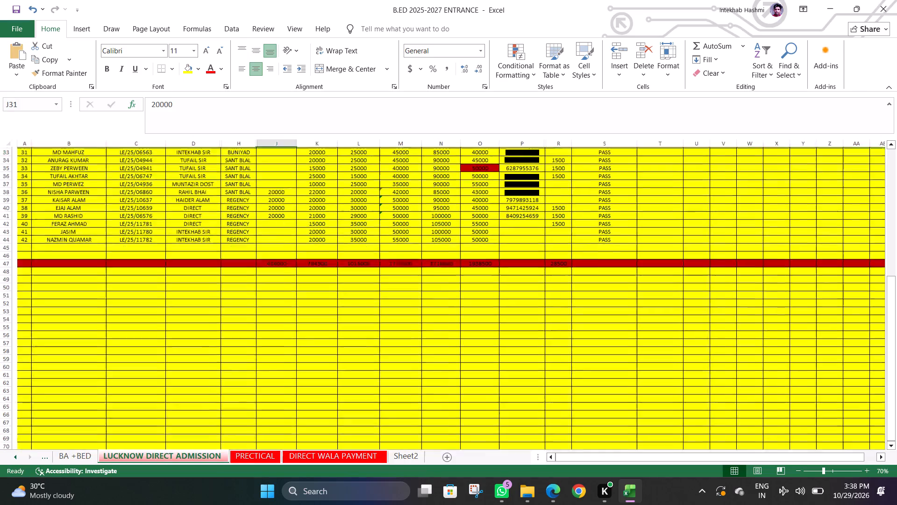
scroll(205, 363, right, 1)
click(91, 458)
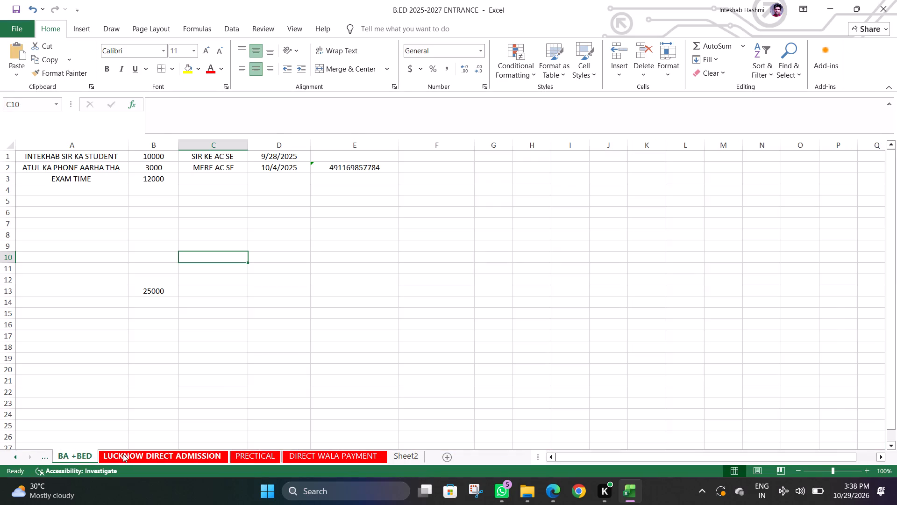
scroll(123, 454, right, 2)
click(161, 454)
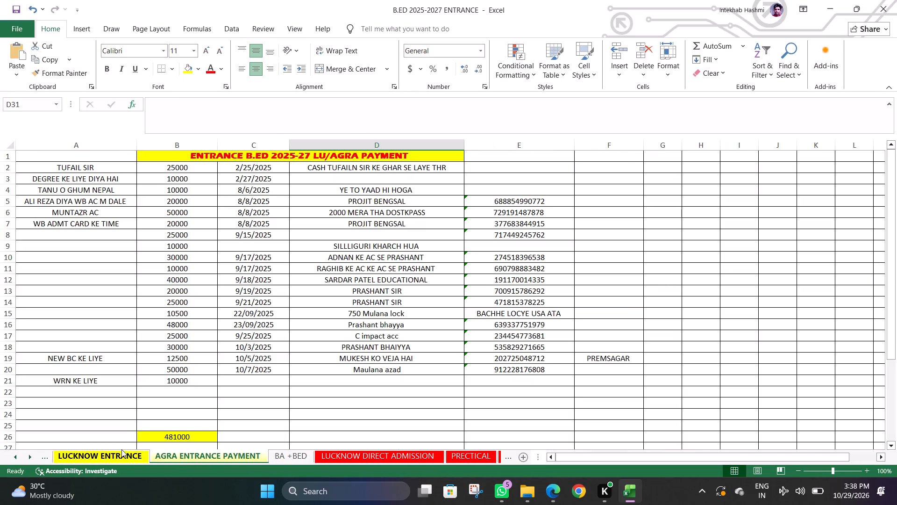
click(91, 457)
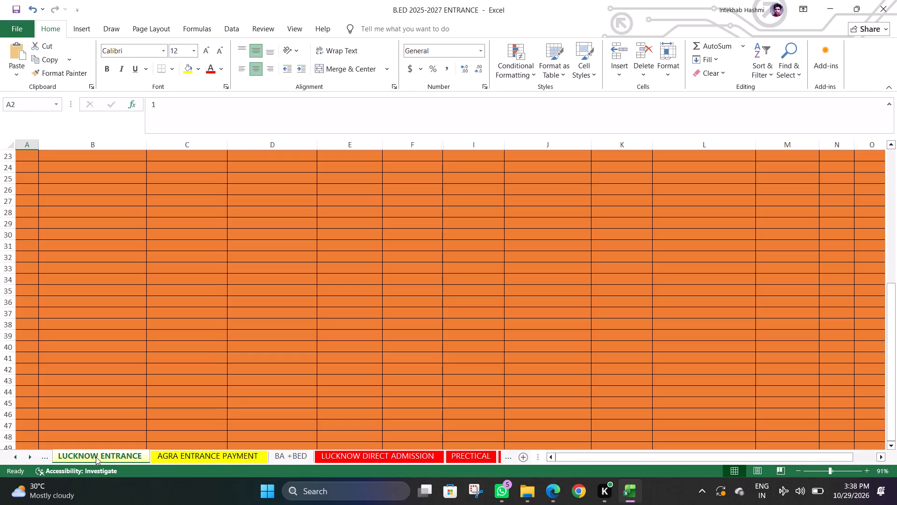
Close the B.ED 2025-2027 ENTRANCE workbook, saving its changes in the existing 2025-2027 folder.
drag(858, 3, 865, 5)
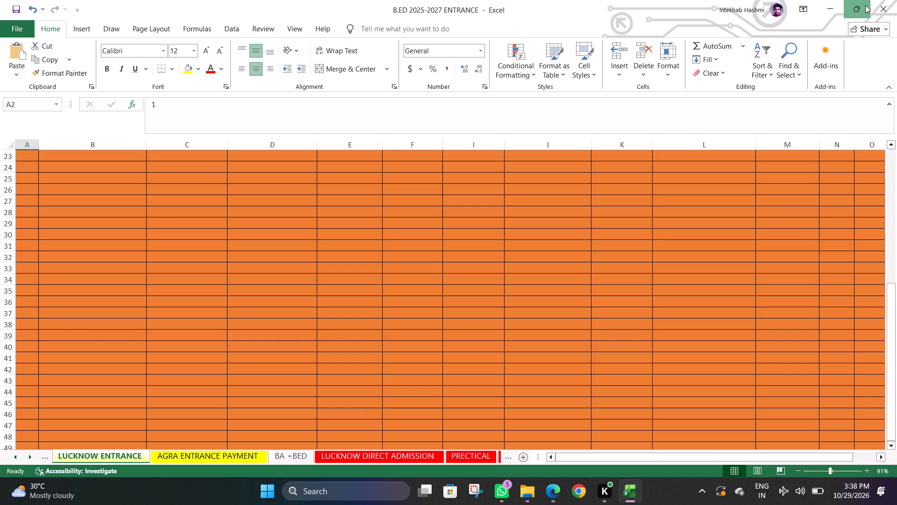
drag(865, 5, 883, 13)
click(883, 13)
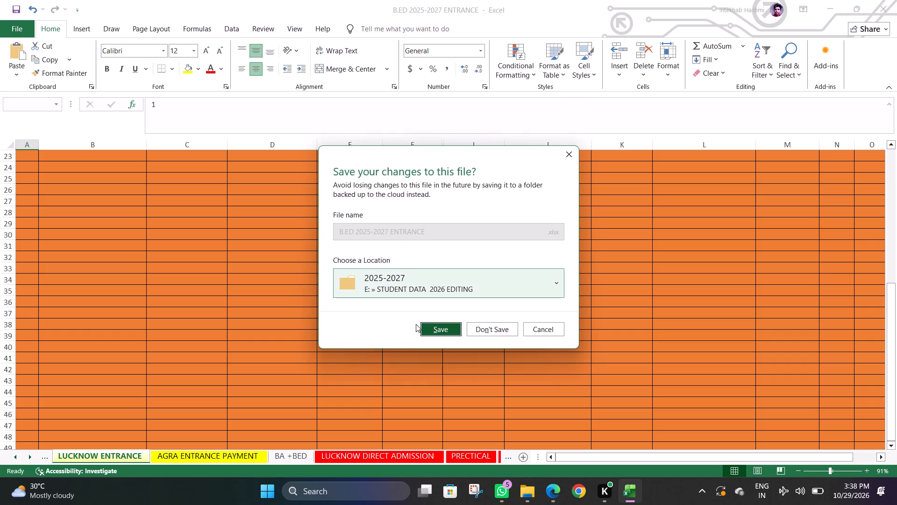
click(431, 330)
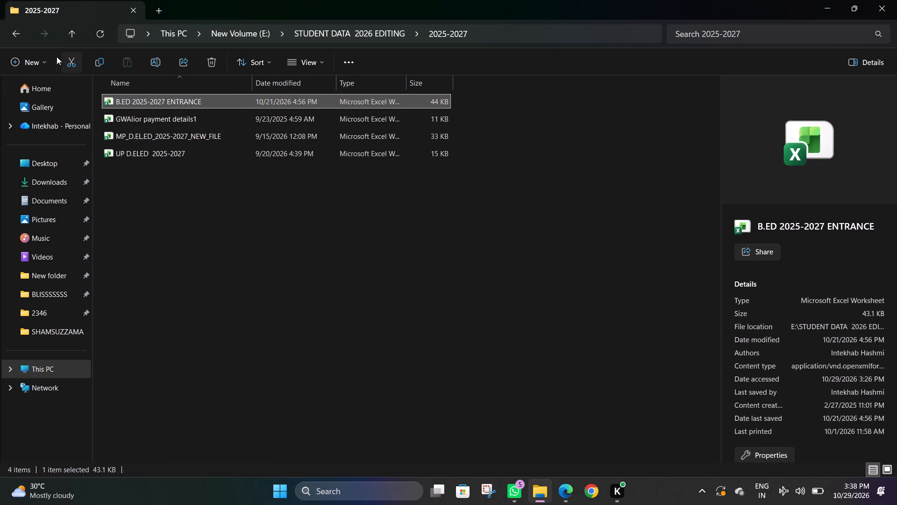
Open the B.ED 2026-2028 ENTRANCE workbook from the 2026-2028 folder inside STUDENT DATA 2026 EDITING.
click(18, 33)
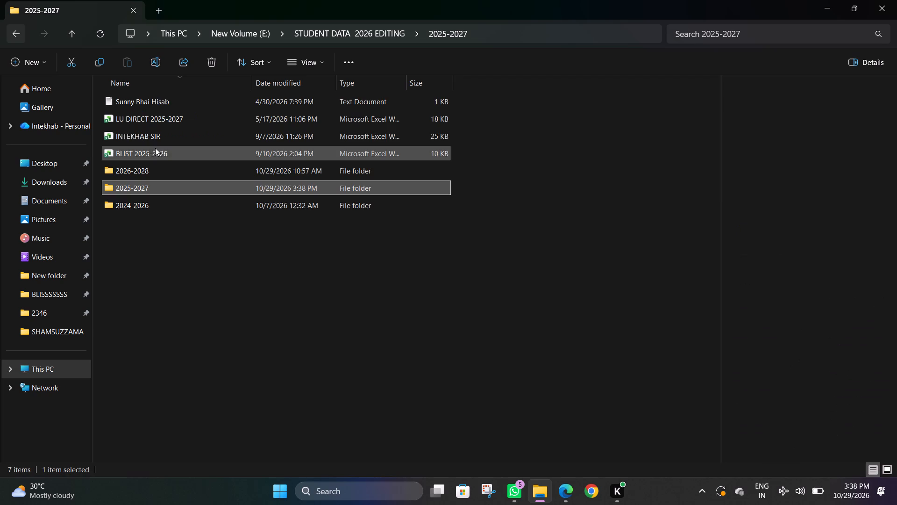
double_click(151, 175)
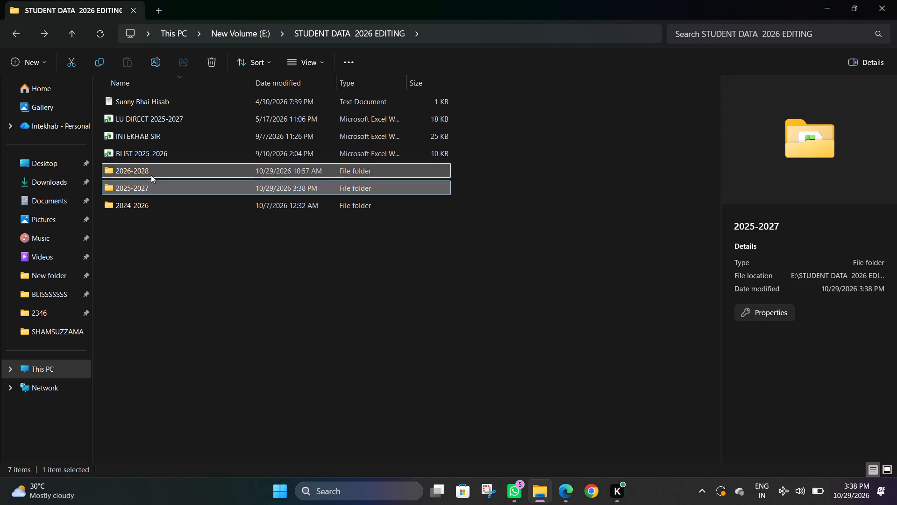
click(154, 96)
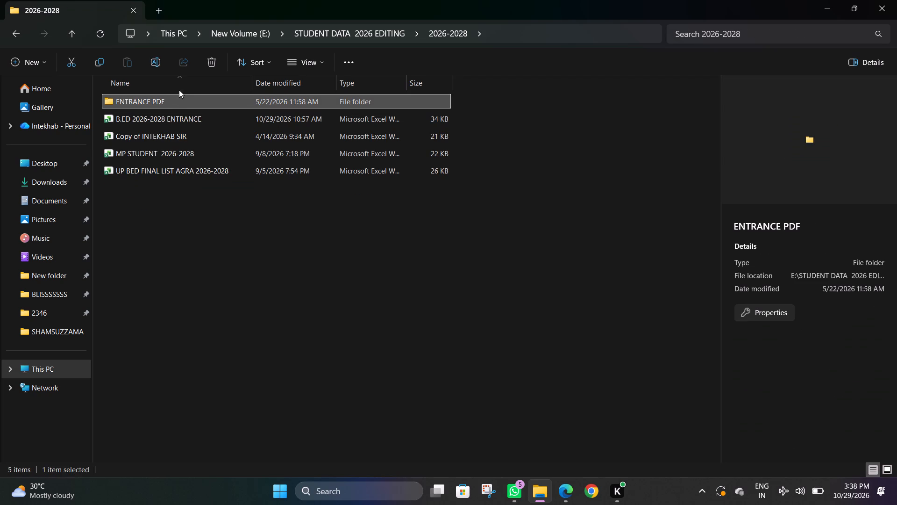
click(176, 121)
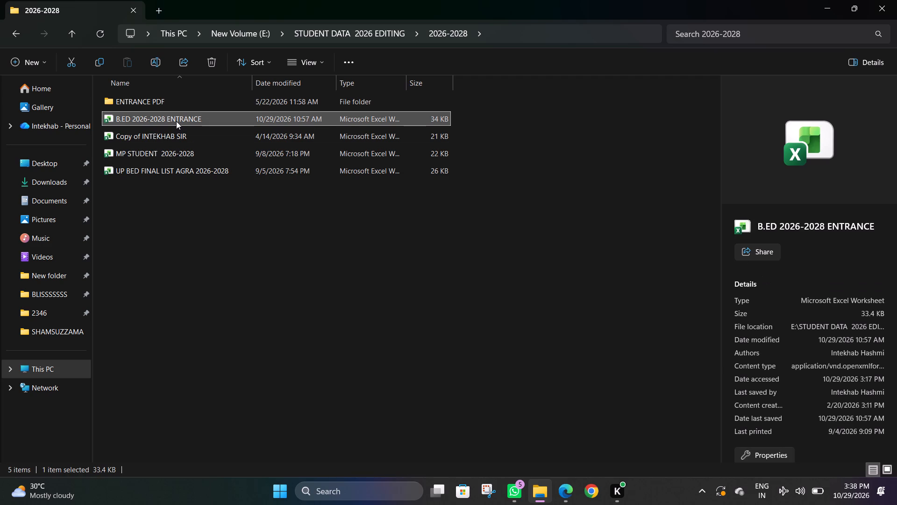
double_click(176, 121)
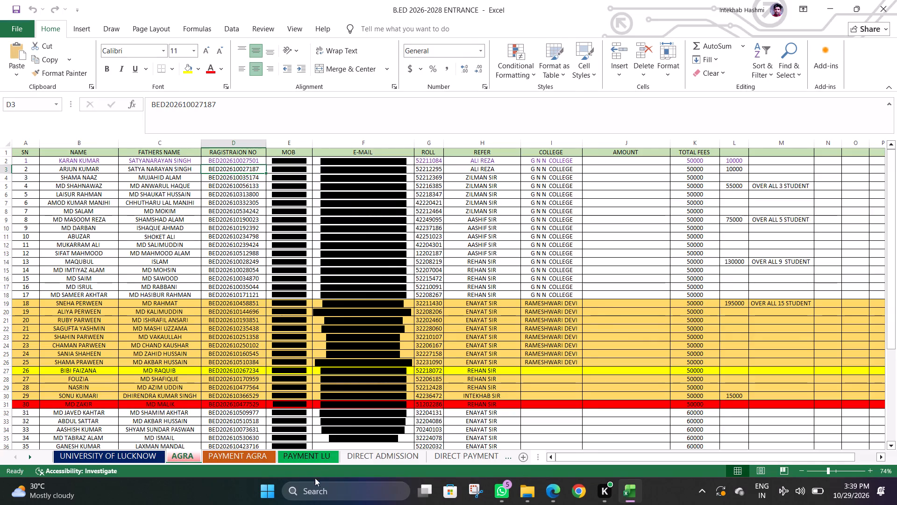
Look through the Lucknow and Agra student and payment sheets and DIRECT ADMISSION, ending on DIRECT PAYMENT LU 26-28.
click(306, 457)
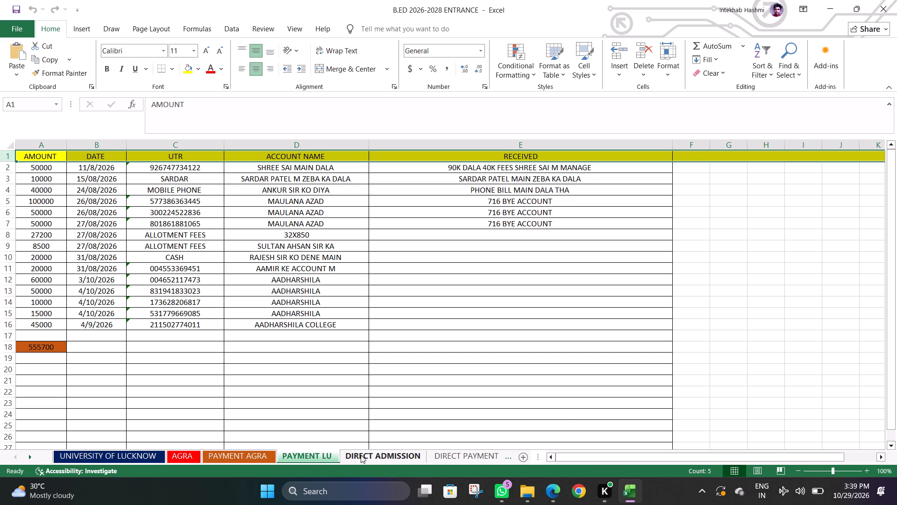
click(242, 456)
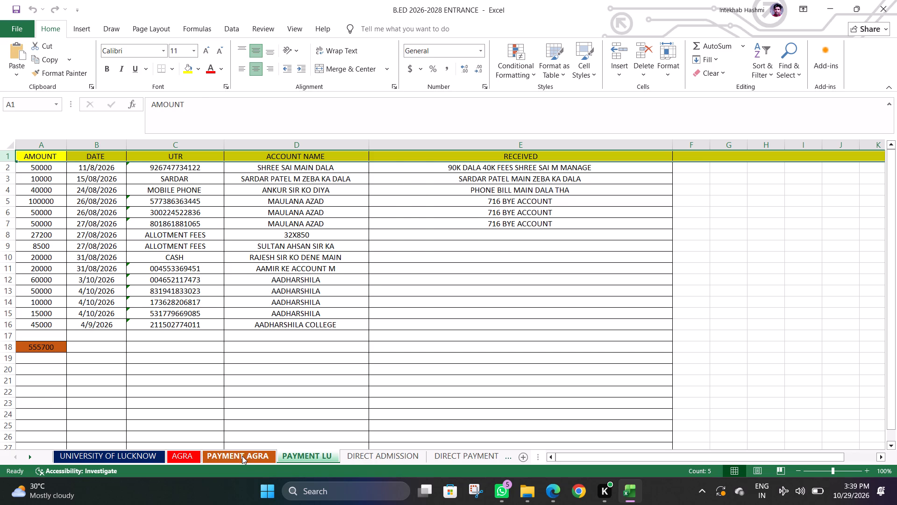
click(198, 457)
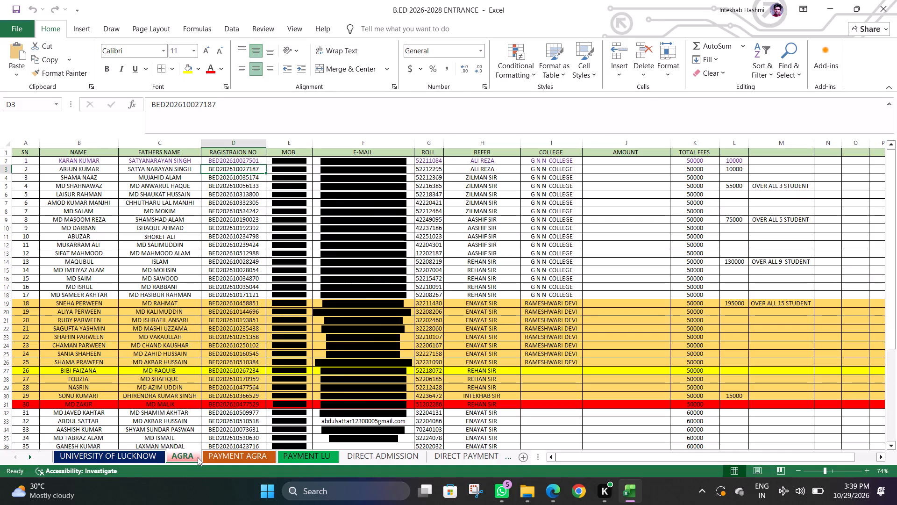
click(143, 455)
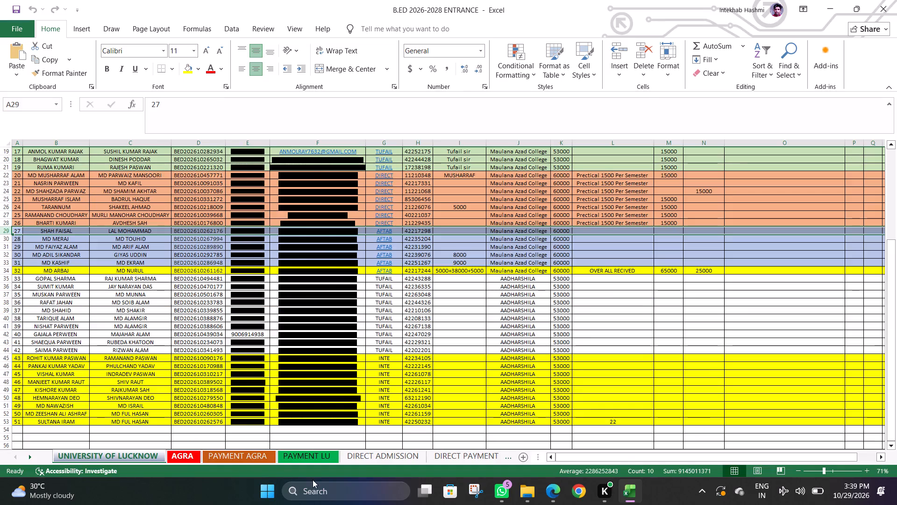
click(373, 457)
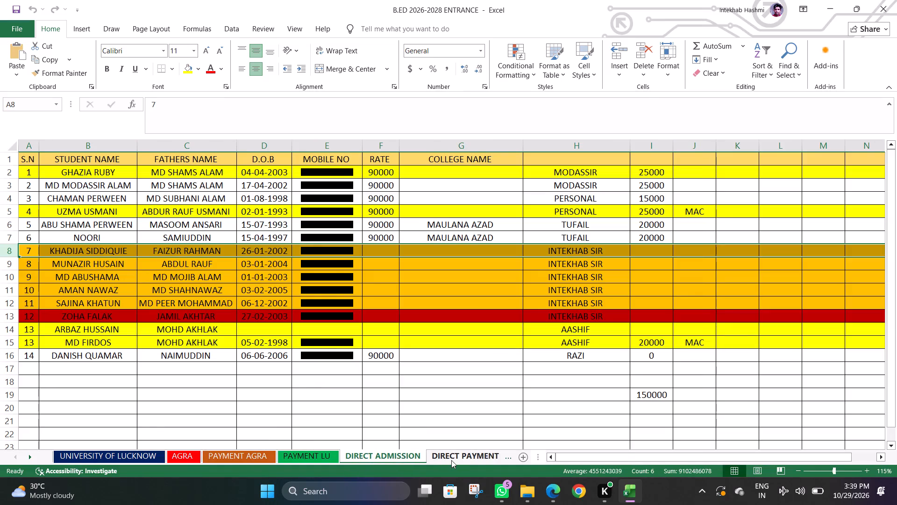
click(457, 461)
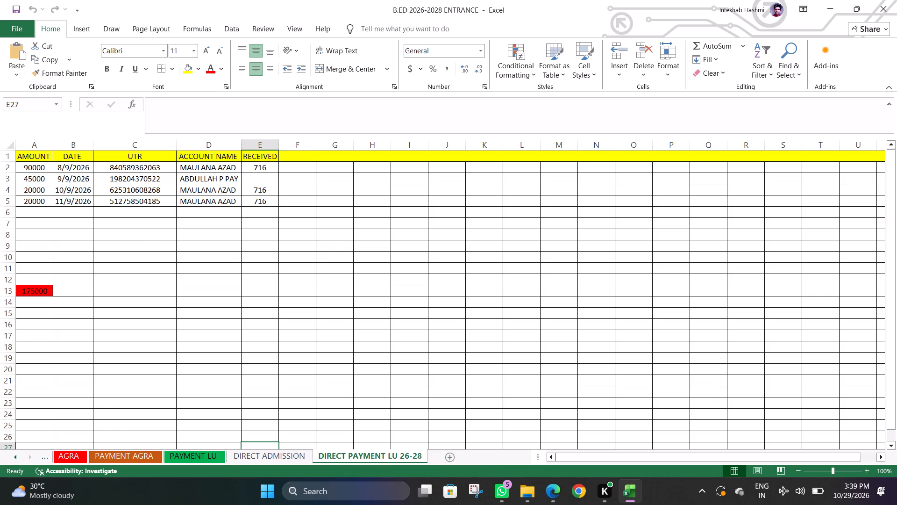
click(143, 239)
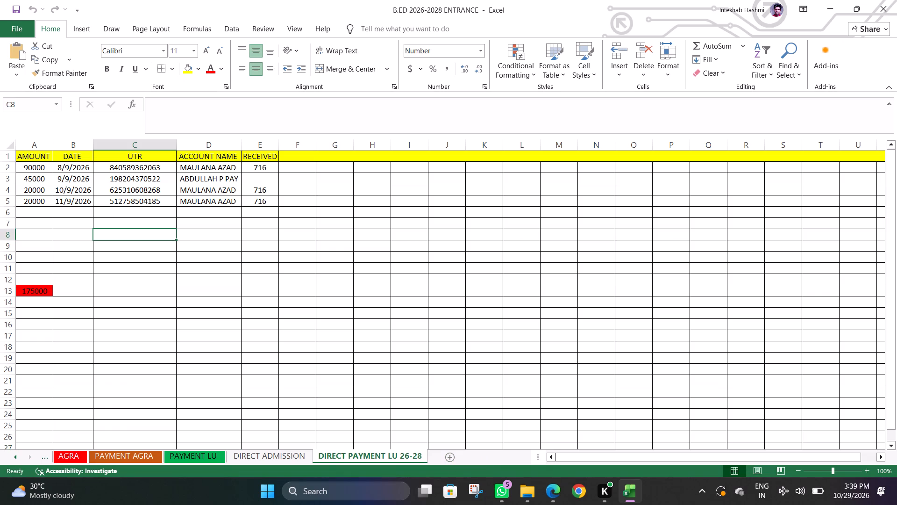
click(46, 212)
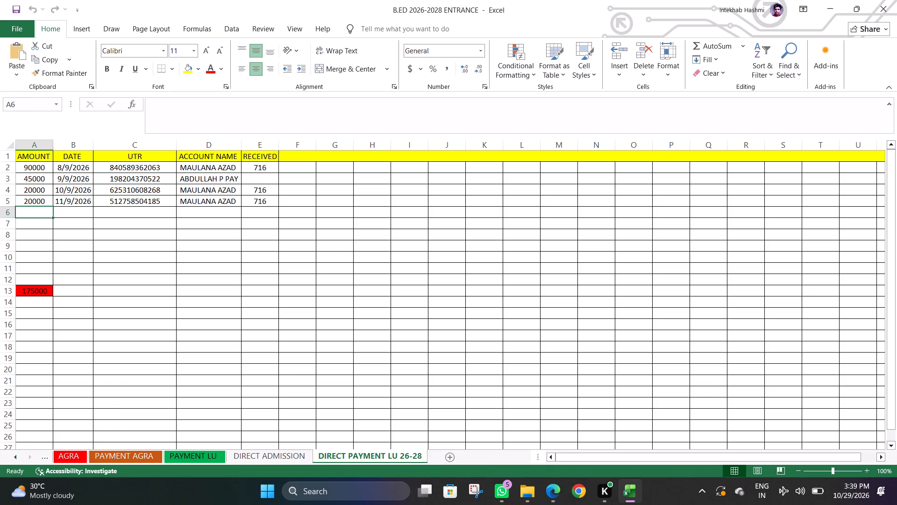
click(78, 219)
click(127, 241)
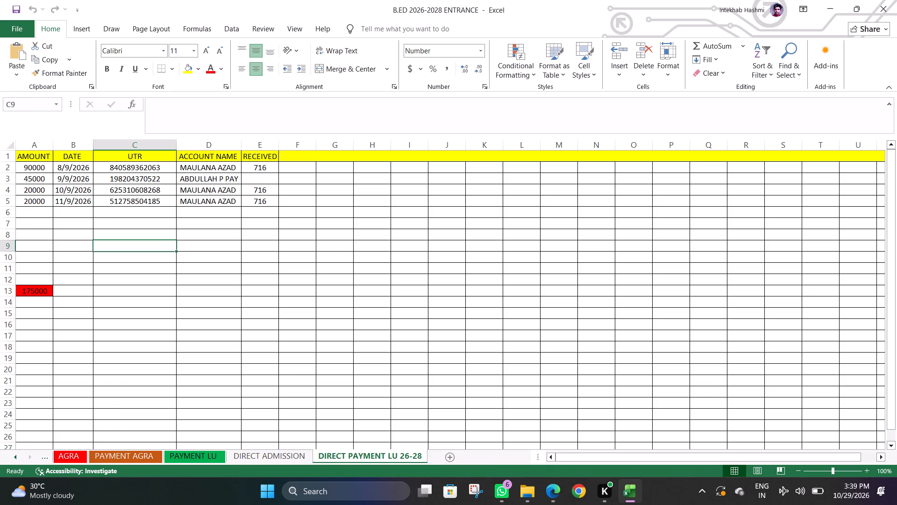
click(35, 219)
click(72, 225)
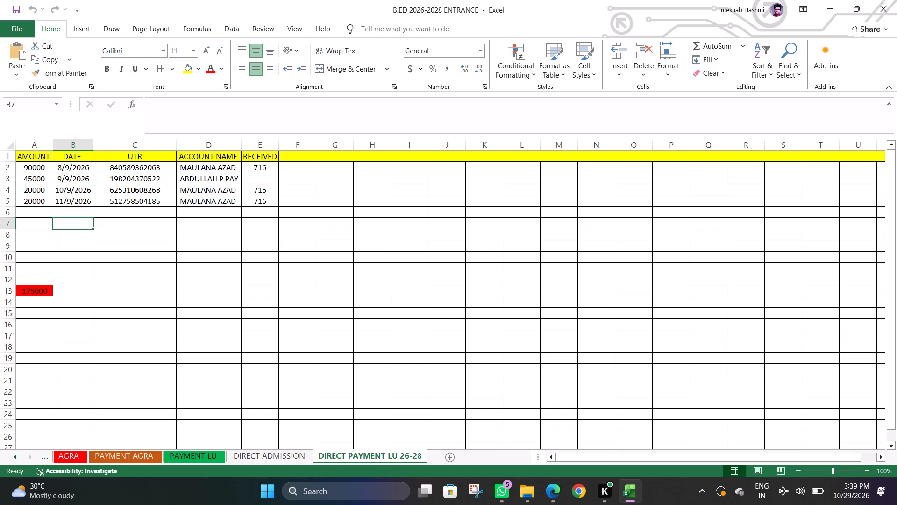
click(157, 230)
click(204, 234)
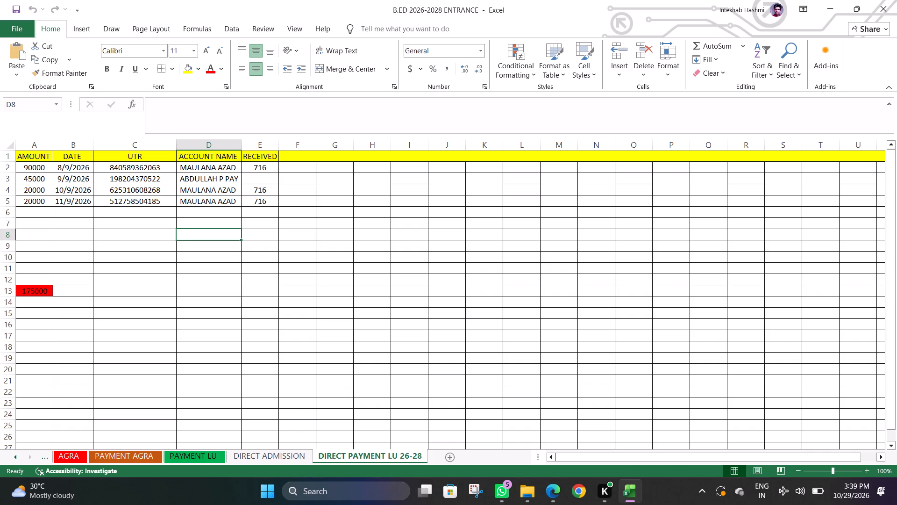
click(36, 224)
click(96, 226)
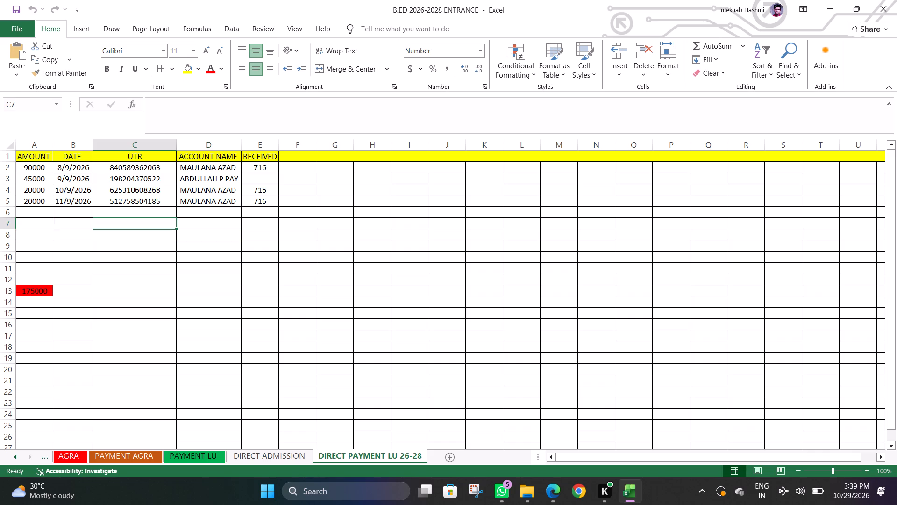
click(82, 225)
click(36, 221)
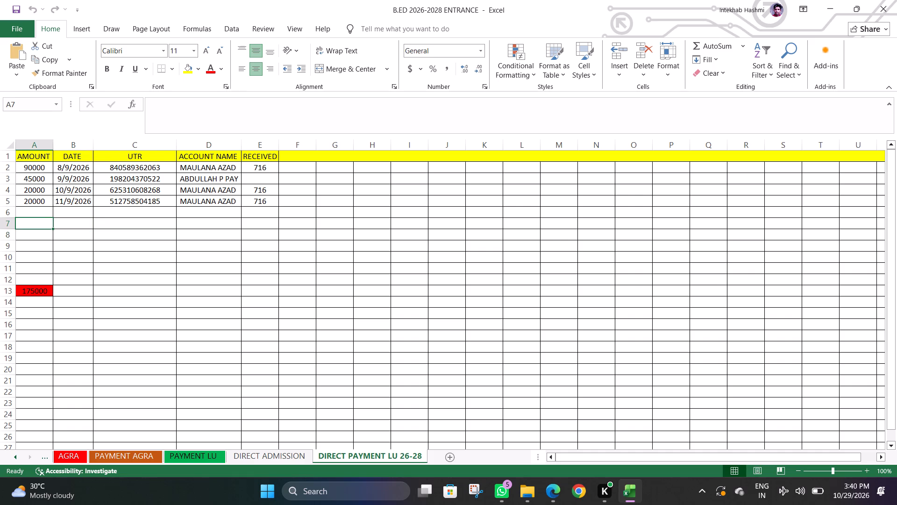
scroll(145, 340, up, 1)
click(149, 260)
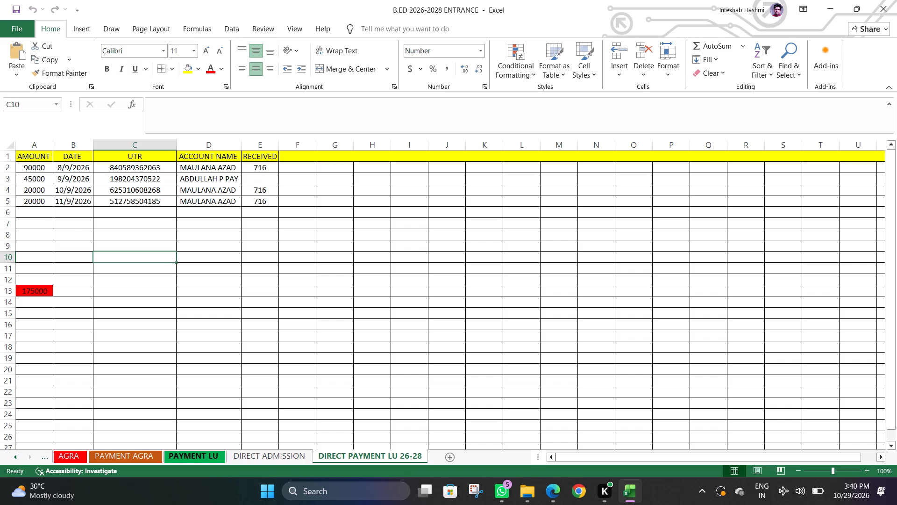
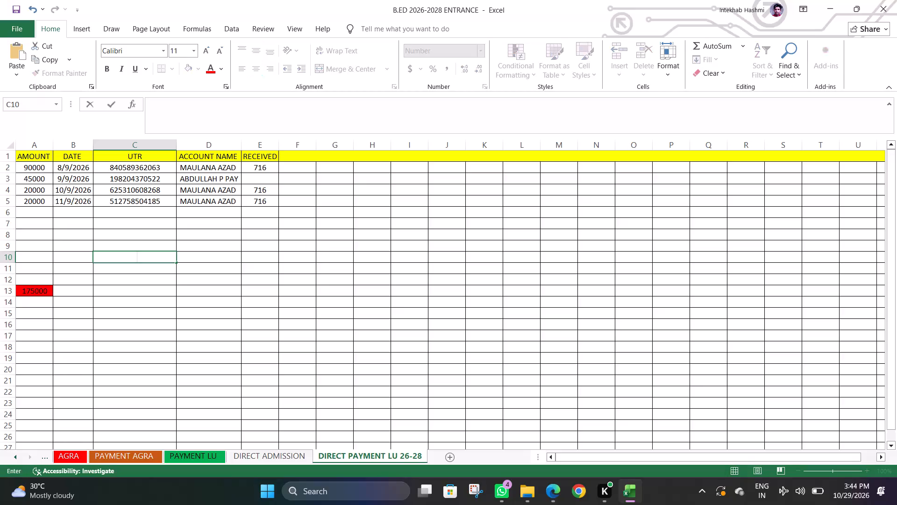
Close the B.ED 2026-2028 ENTRANCE workbook, saving its changes in the existing 2026-2028 folder.
click(896, 0)
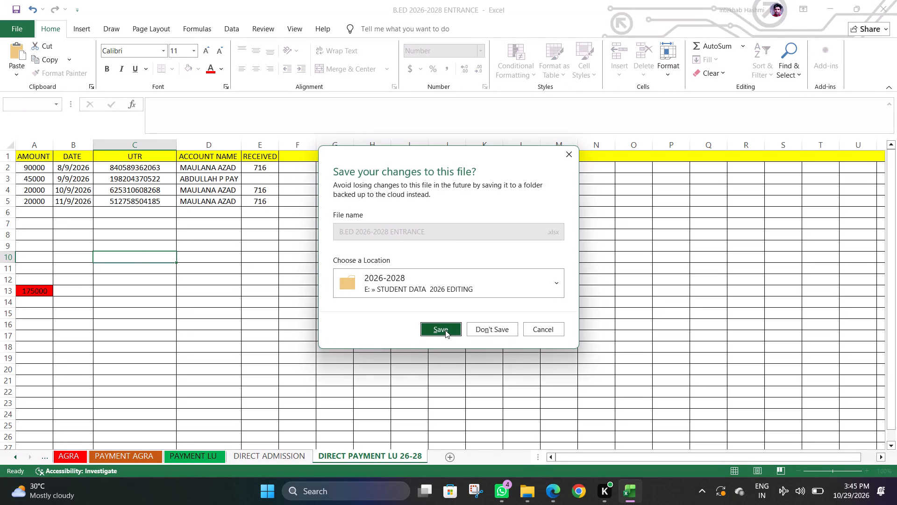
click(445, 330)
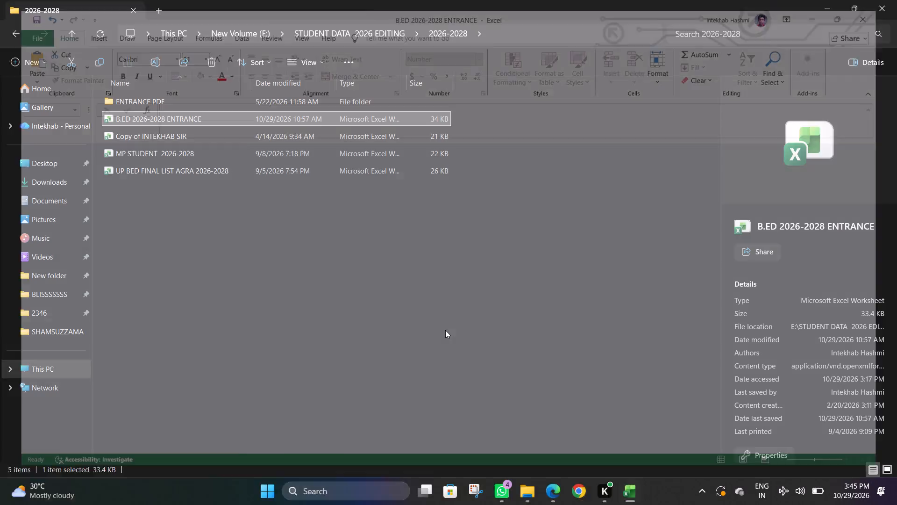
Reopen the B.ED 2026-2028 ENTRANCE workbook from the 2026-2028 folder.
double_click(206, 121)
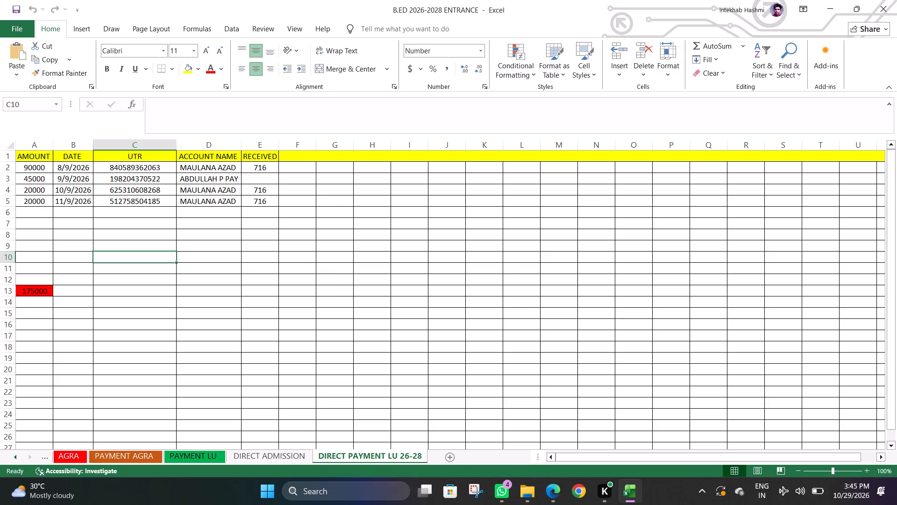
Look through the DIRECT ADMISSION, AGRA and DIRECT PAYMENT LU 26-28 sheets, ending on the payment records in PAYMENT AGRA.
click(112, 456)
click(243, 460)
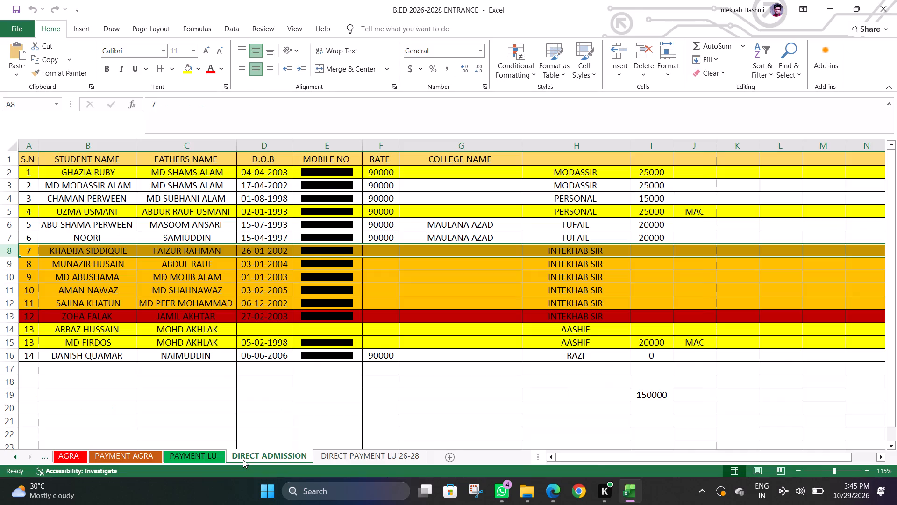
click(133, 454)
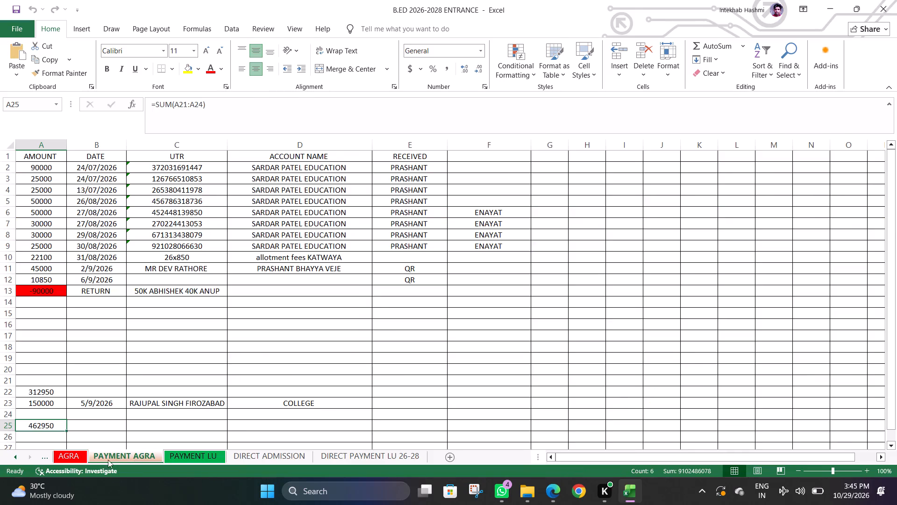
click(74, 462)
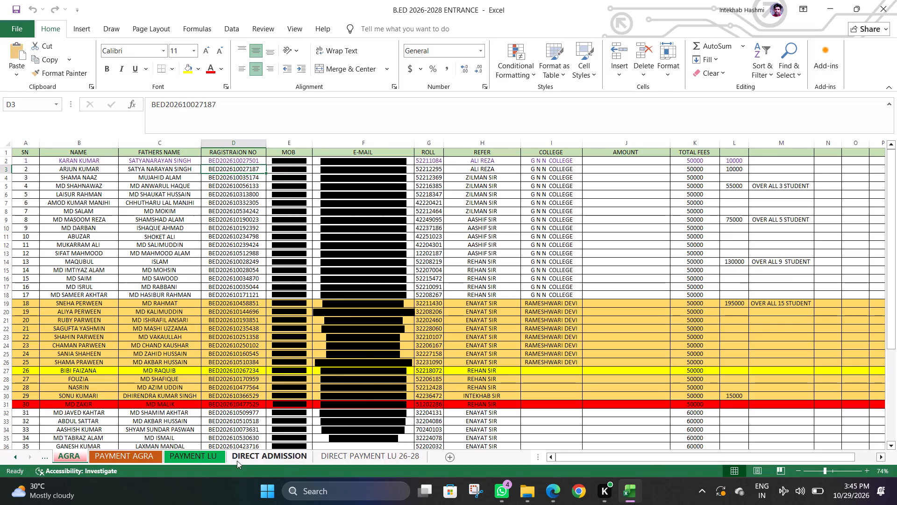
scroll(240, 461, left, 1)
click(354, 460)
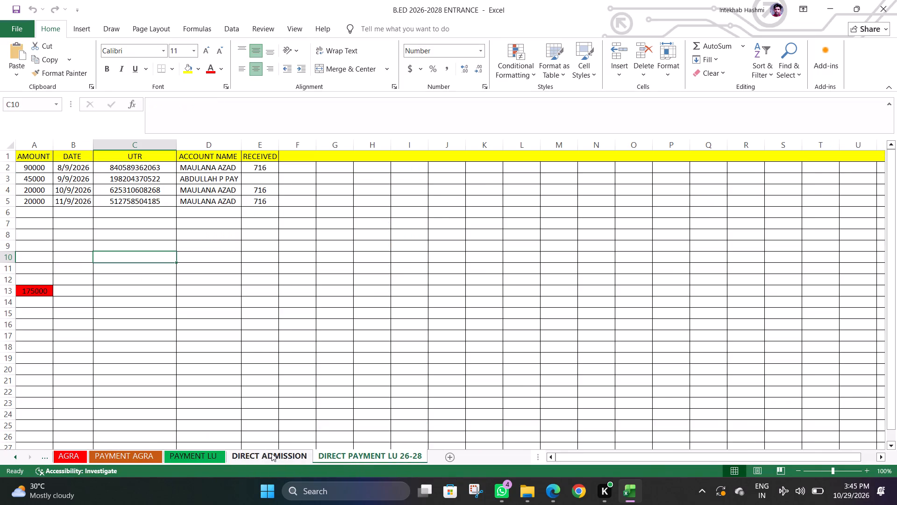
click(251, 454)
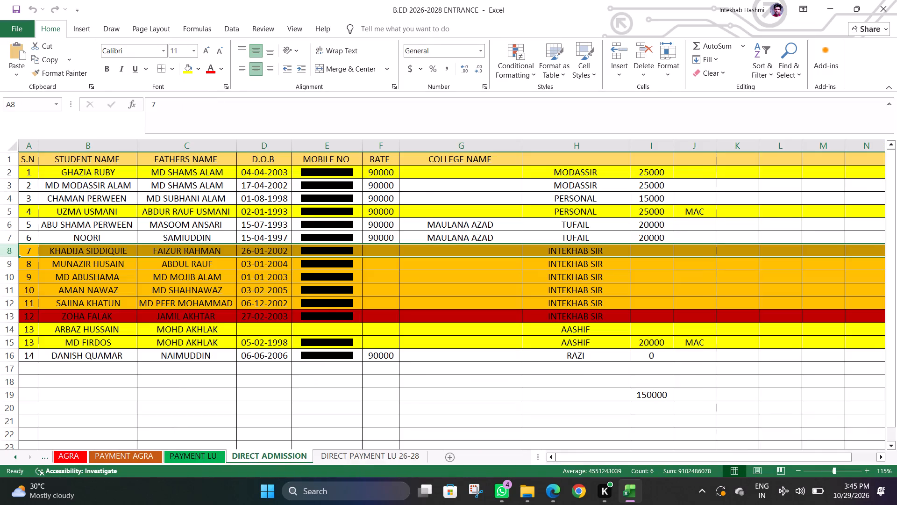
click(129, 456)
scroll(135, 459, right, 1)
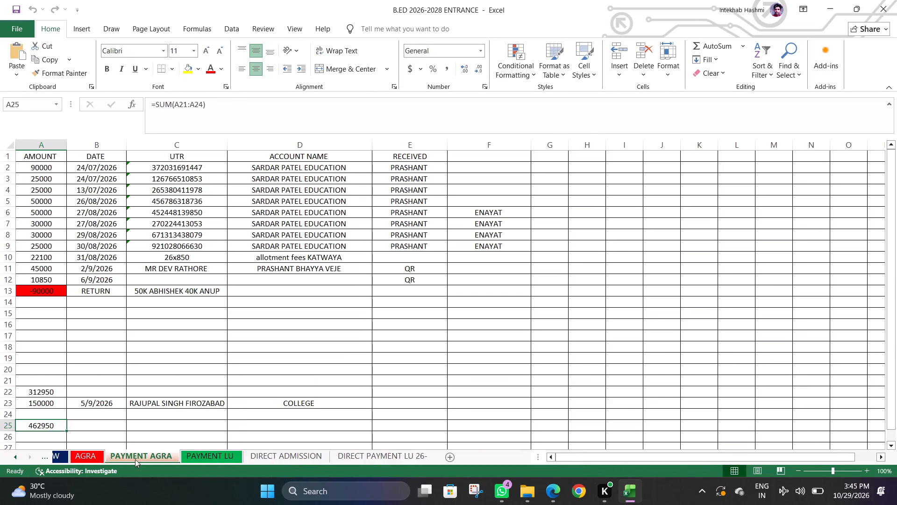
scroll(135, 459, right, 1)
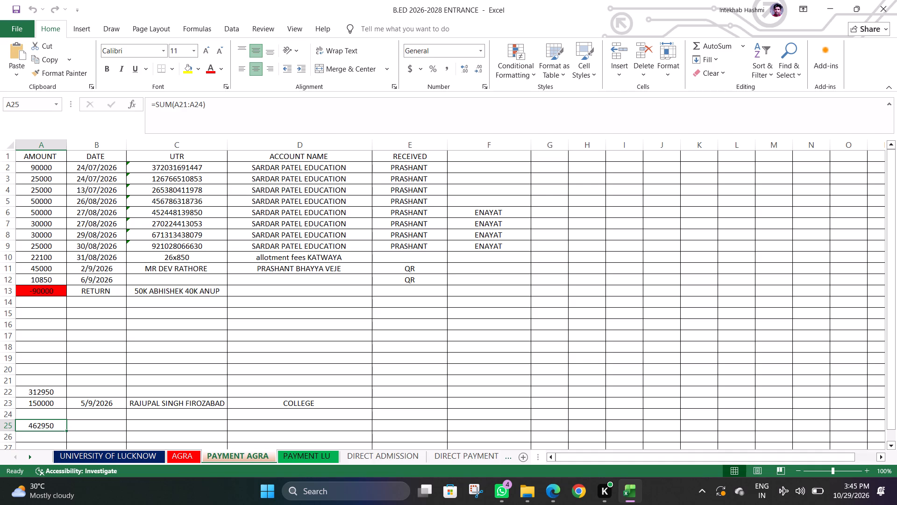
click(168, 347)
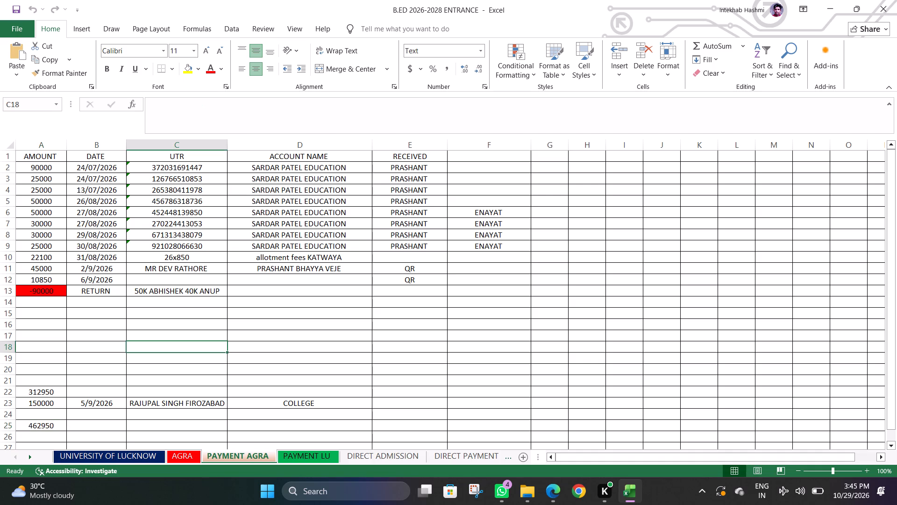
scroll(330, 317, up, 2)
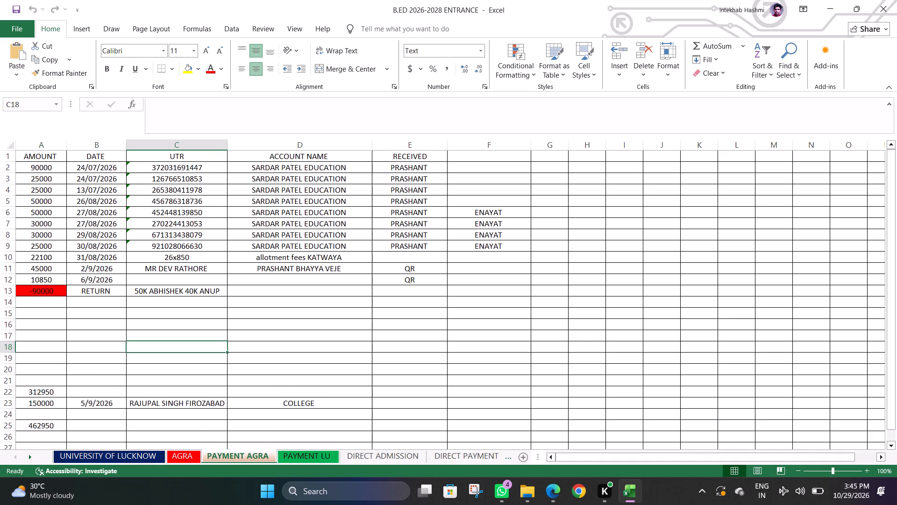
Look through the UNIVERSITY OF LUCKNOW, AGRA, PAYMENT AGRA and DIRECT ADMISSION sheets, ending on the payment records in PAYMENT LU.
click(140, 457)
scroll(99, 460, right, 3)
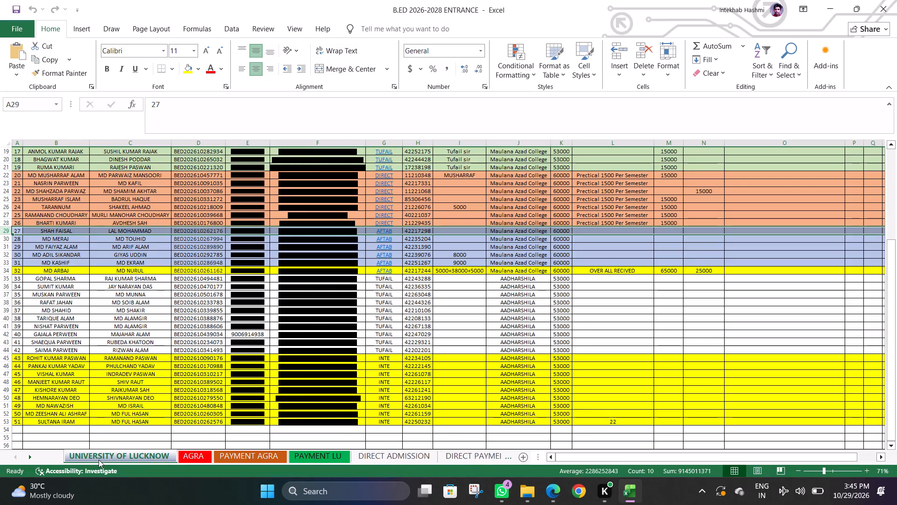
click(180, 455)
click(220, 456)
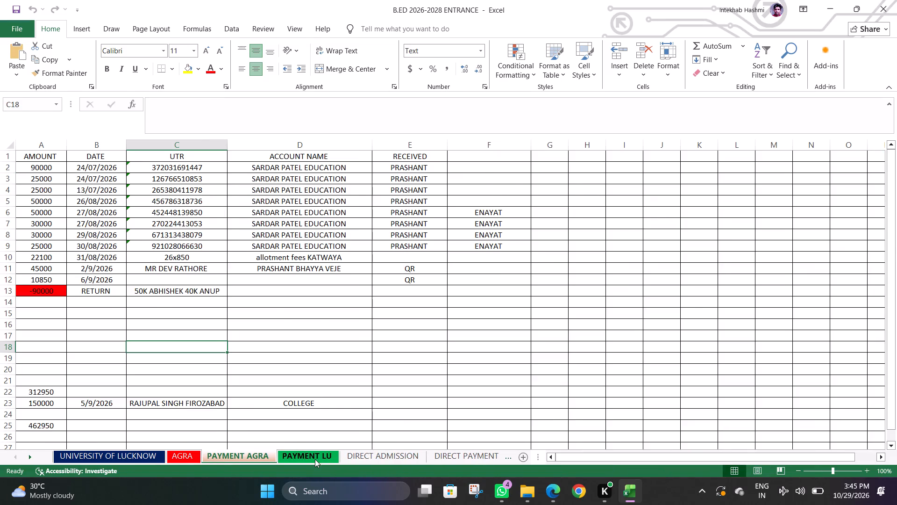
click(315, 459)
click(373, 454)
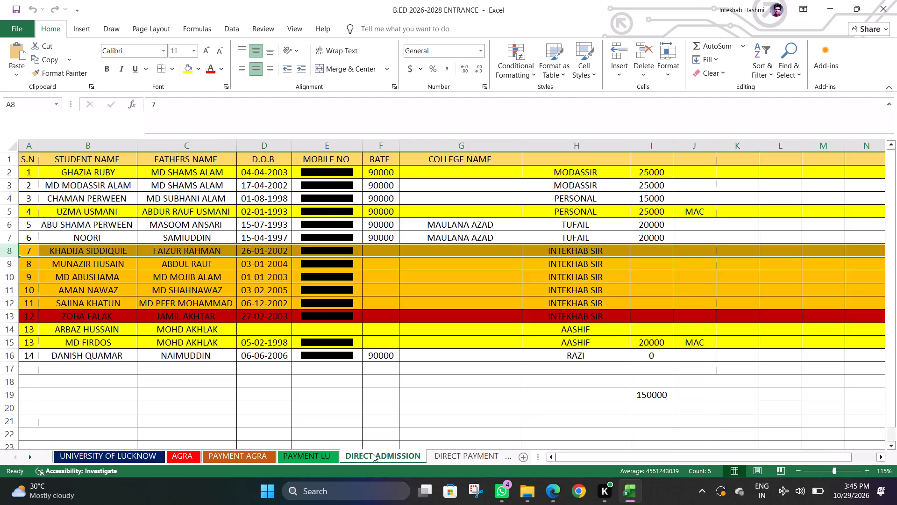
click(309, 455)
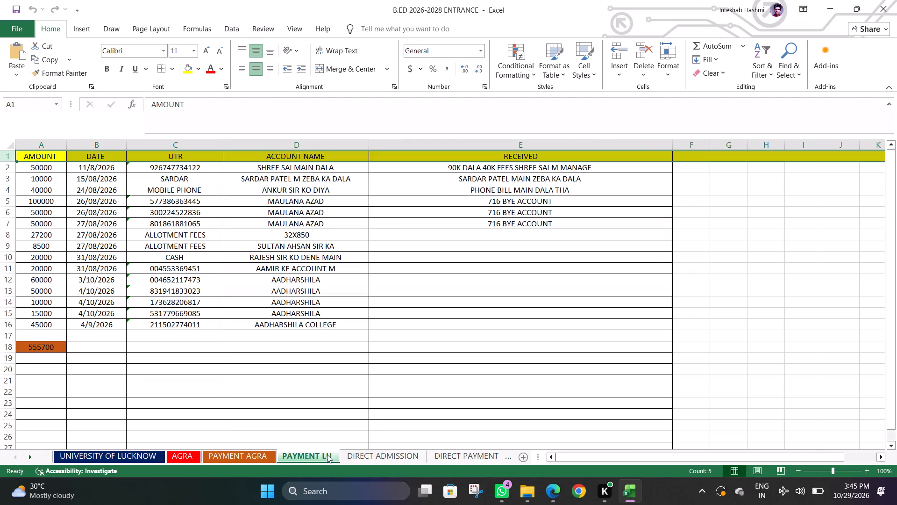
click(370, 378)
scroll(370, 378, right, 1)
click(290, 375)
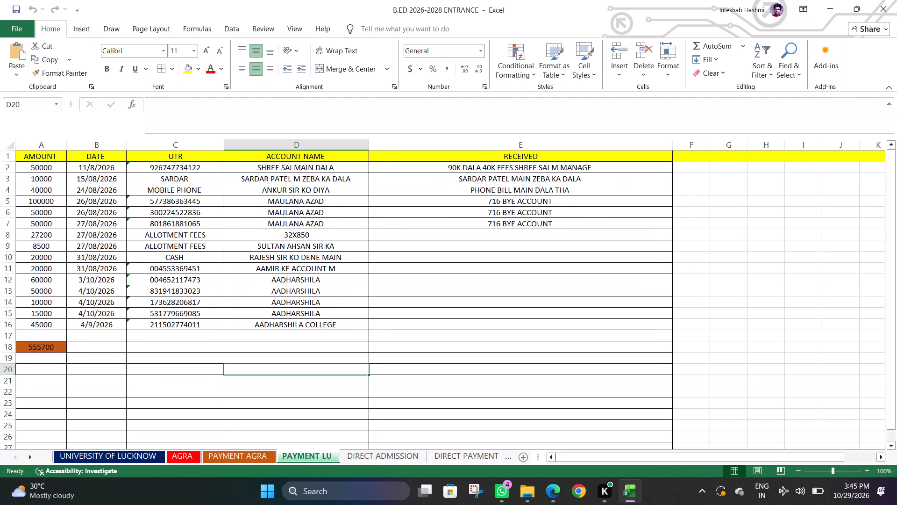
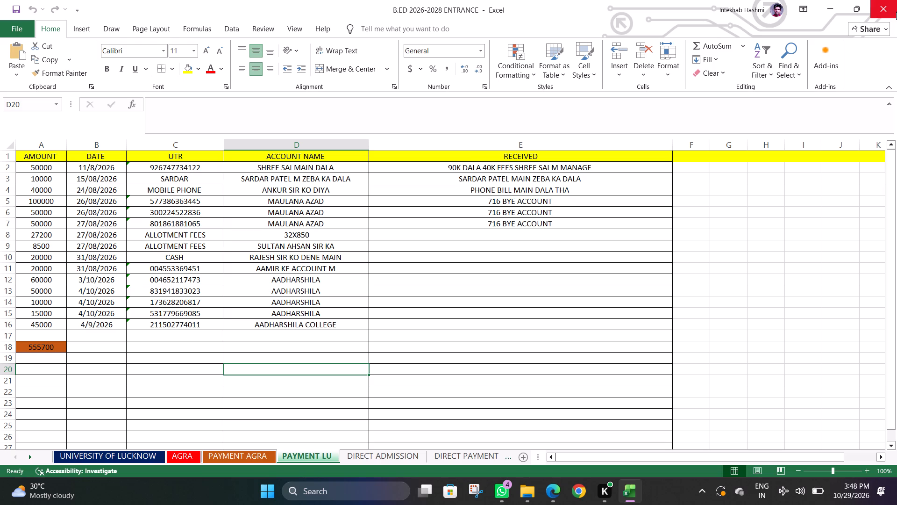
Close the B.ED 2026-2028 ENTRANCE workbook.
click(896, 12)
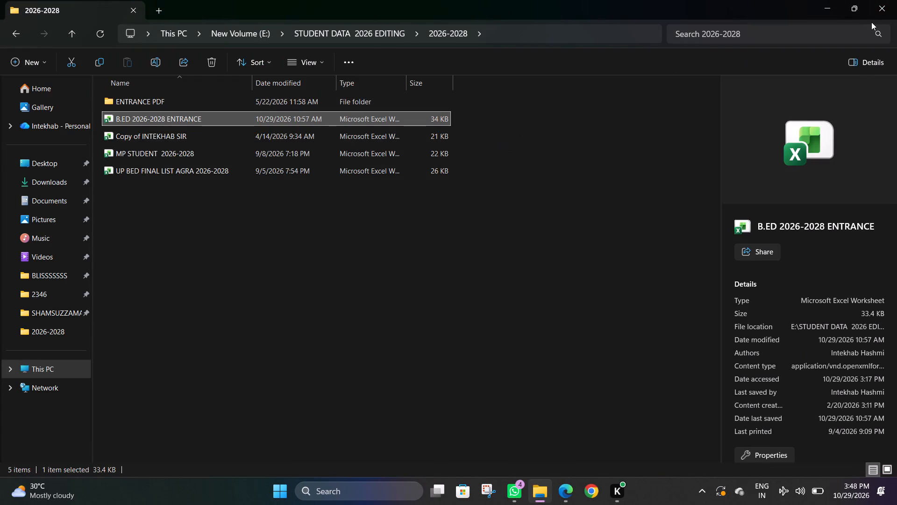